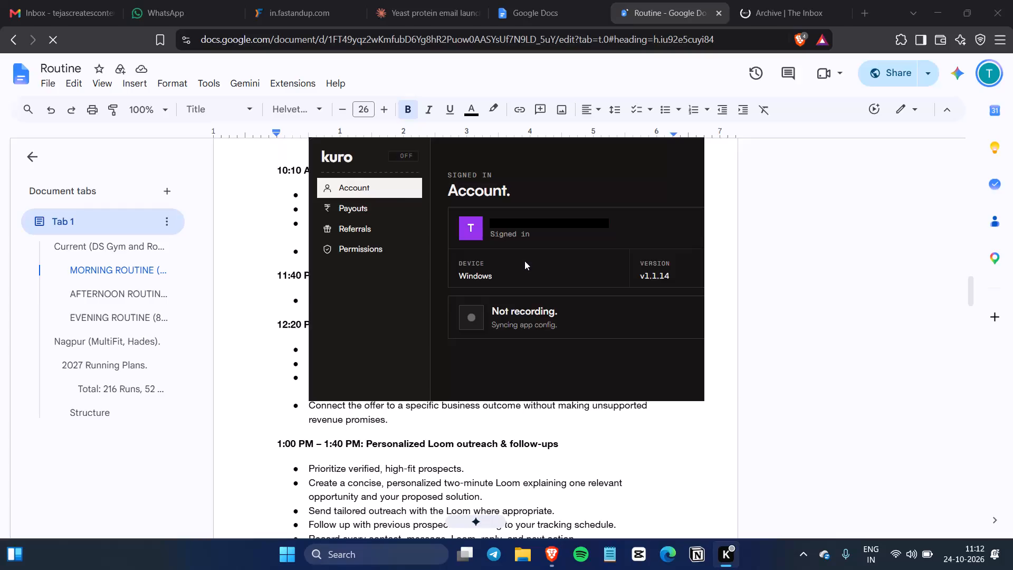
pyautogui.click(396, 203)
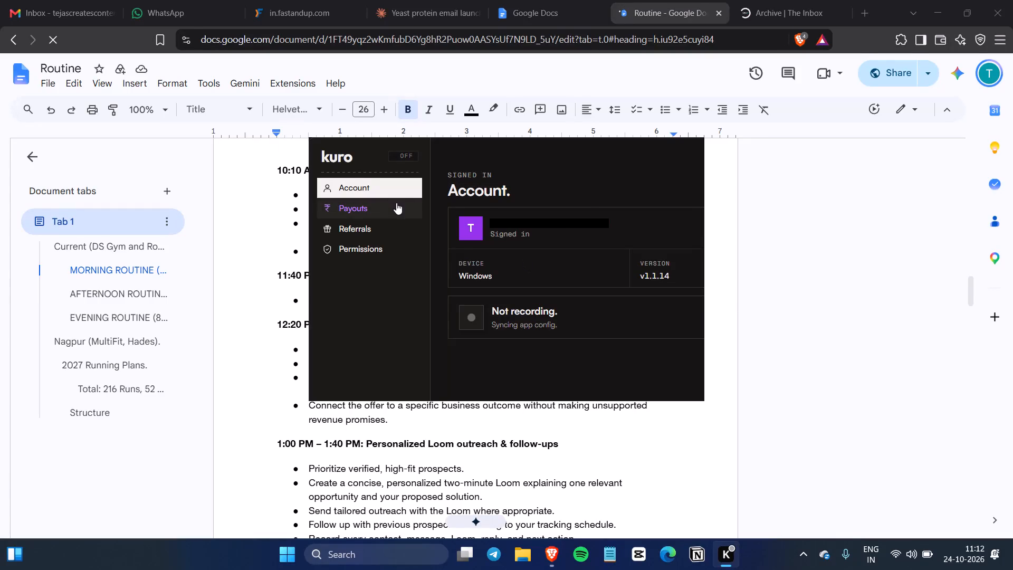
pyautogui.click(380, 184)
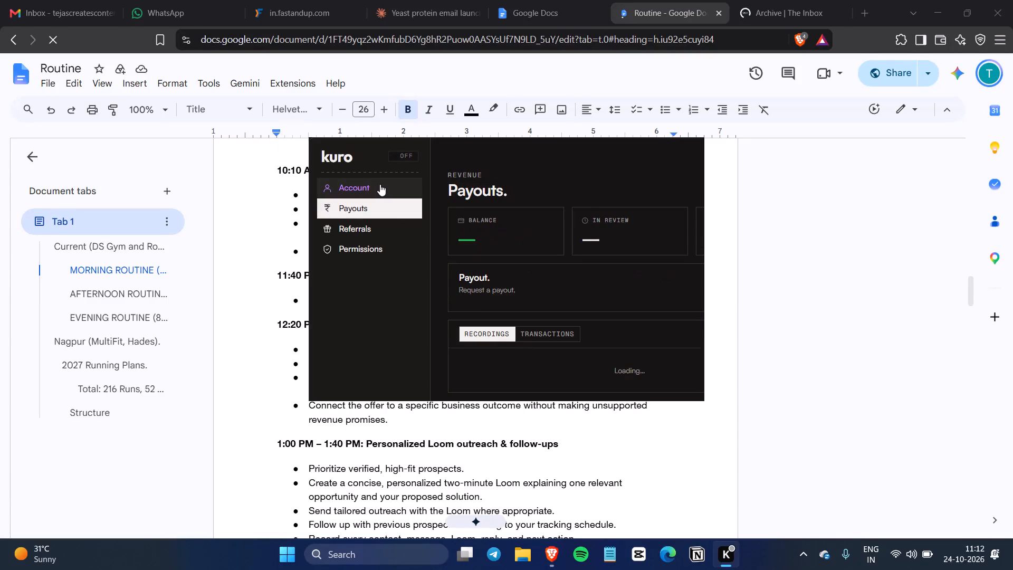
# Set the end time of the late-morning Break block in the Routine document to 12:00 PM.
pyautogui.click(278, 246)
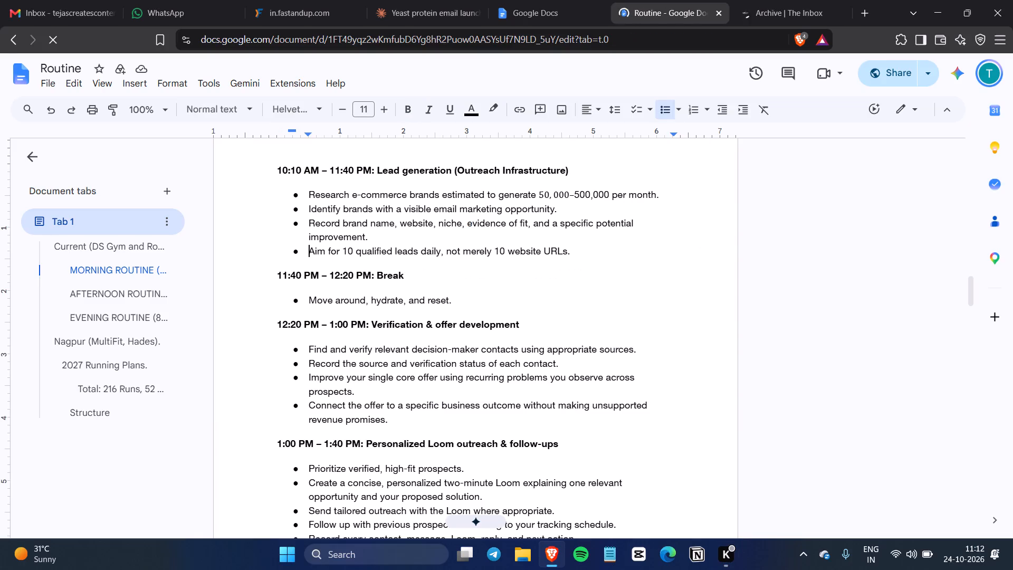
pyautogui.scroll(1, 364, 324)
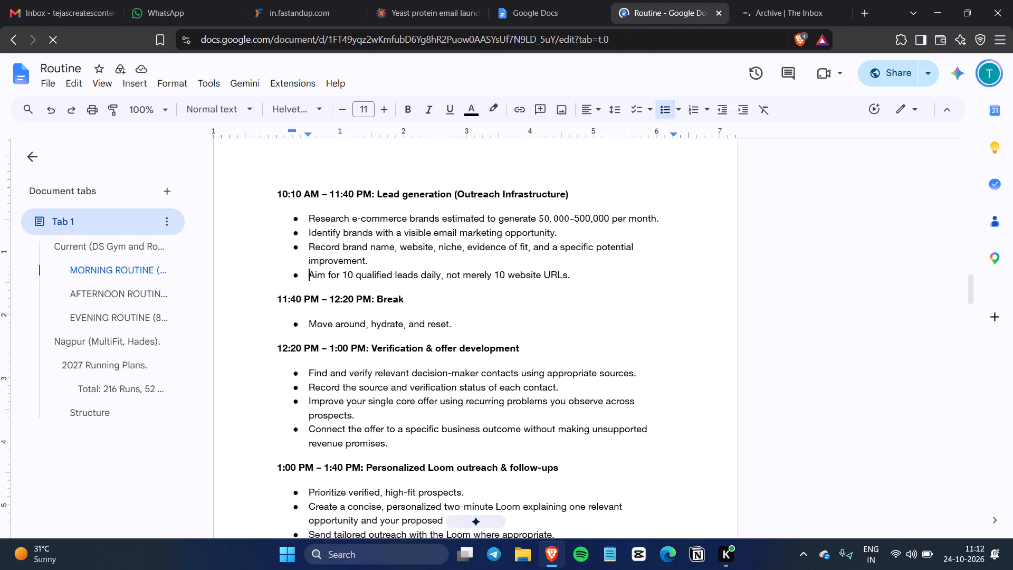
pyautogui.scroll(1, 364, 324)
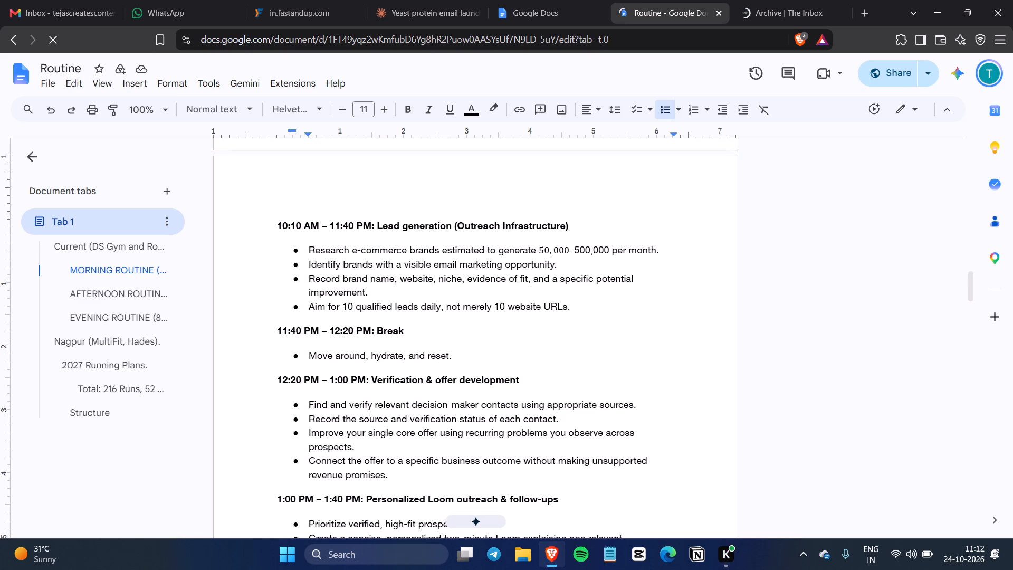
pyautogui.scroll(1, 321, 359)
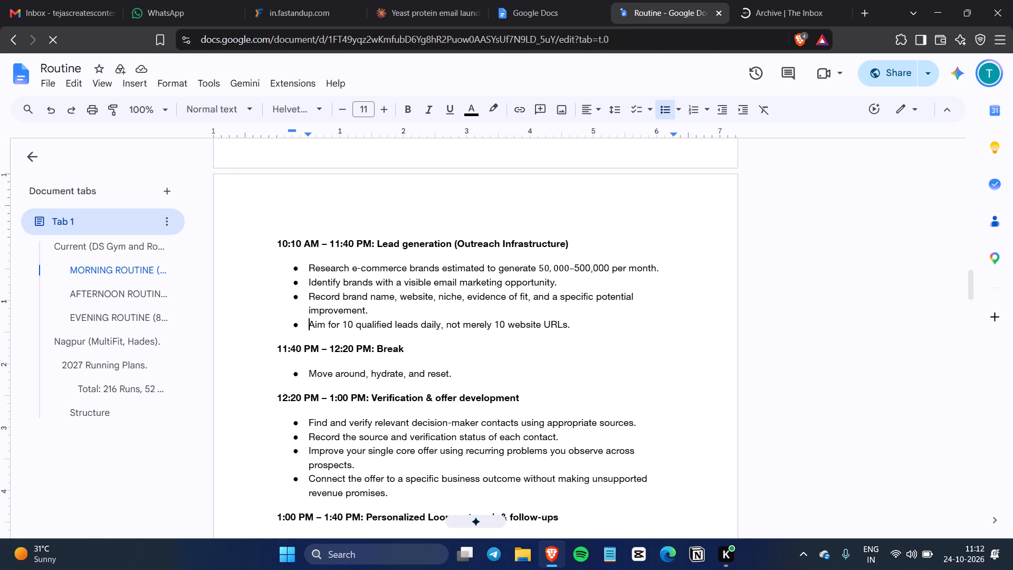
pyautogui.click(348, 347)
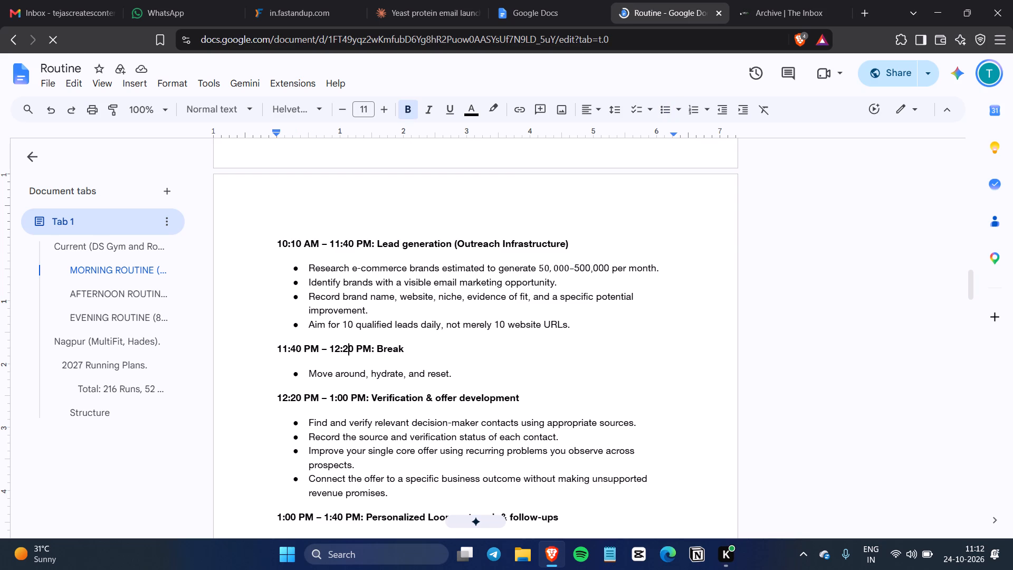
pyautogui.press('BackSpace')
pyautogui.press('0')
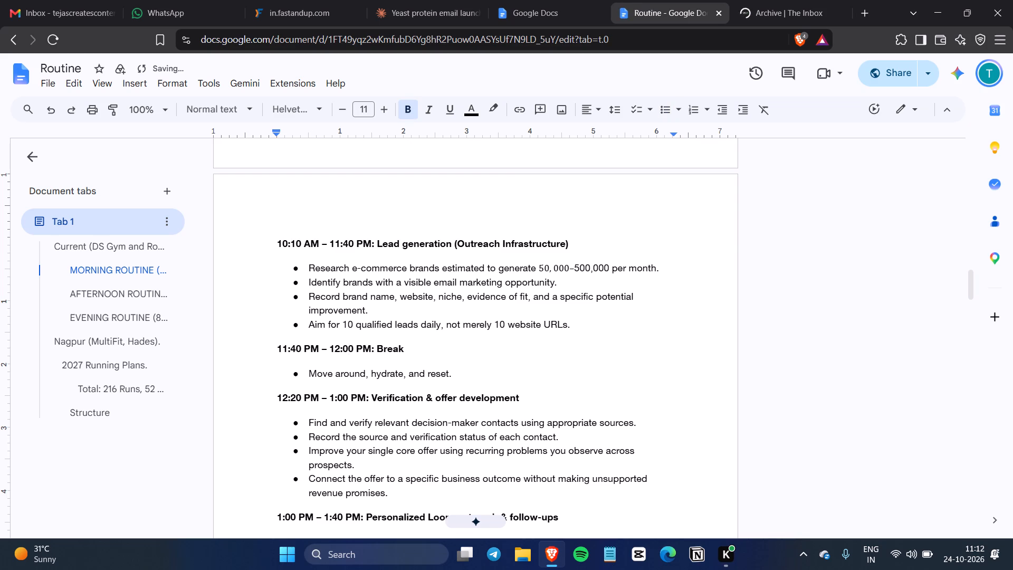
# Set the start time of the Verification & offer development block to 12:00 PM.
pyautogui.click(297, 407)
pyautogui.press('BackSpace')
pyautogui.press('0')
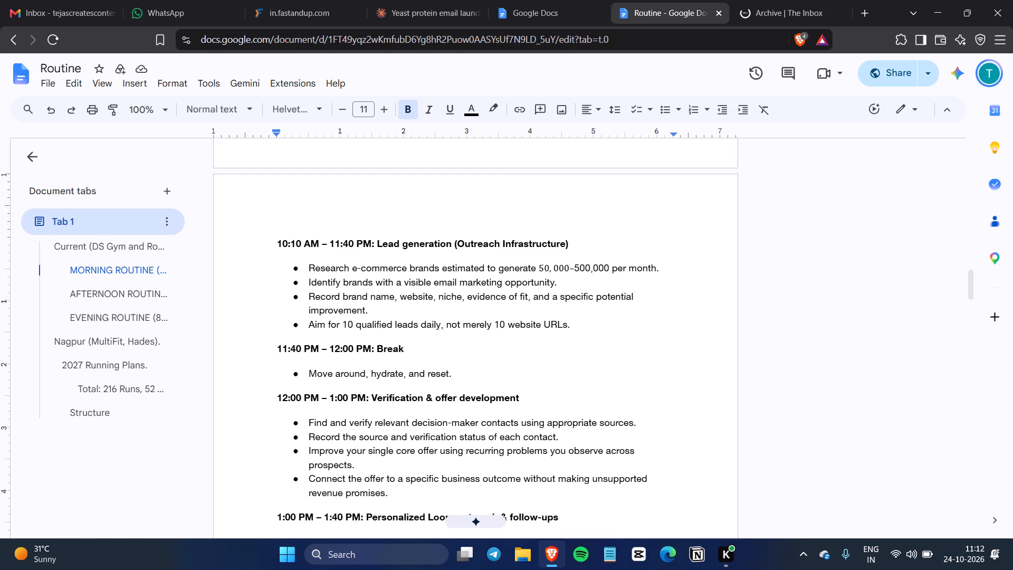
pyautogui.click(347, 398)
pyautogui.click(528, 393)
# Move all four Verification & offer development bullets to the end of the Lead generation (Outreach Infrastructure) list.
pyautogui.moveTo(397, 494); pyautogui.dragTo(307, 424)
pyautogui.hotkey('ctrl', 'x')
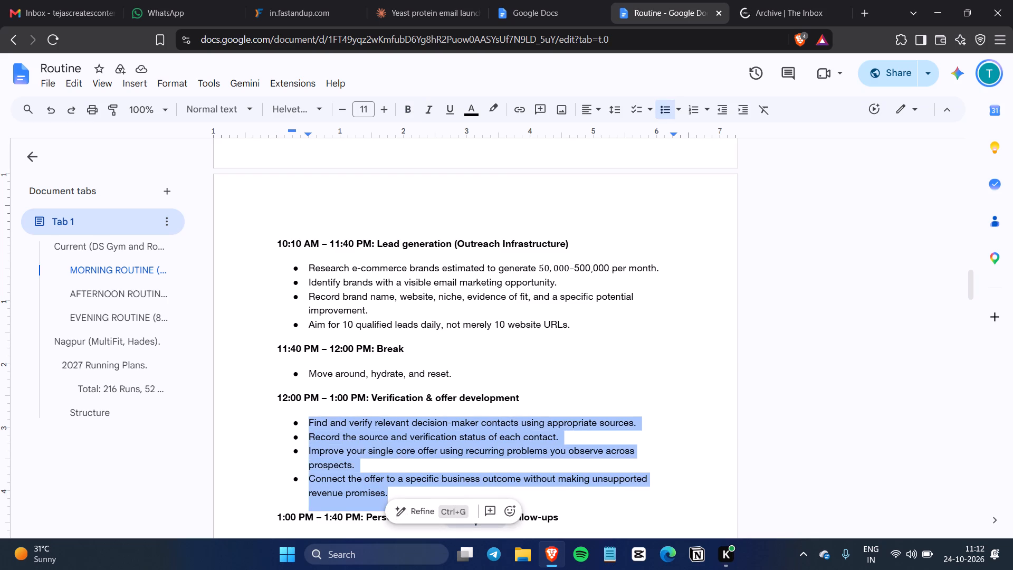
pyautogui.click(583, 326)
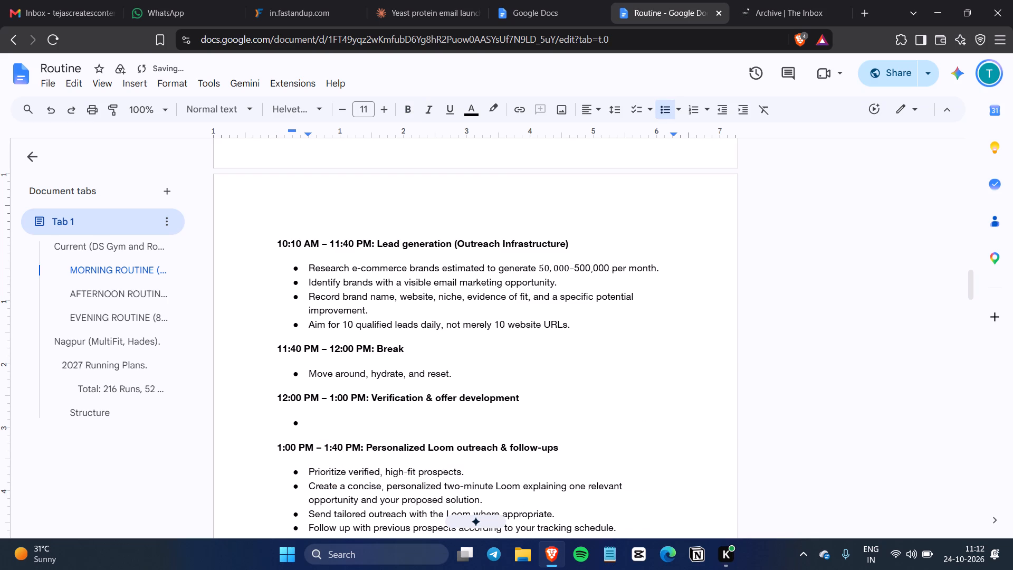
pyautogui.press('Return')
pyautogui.hotkey('ctrl', 'v')
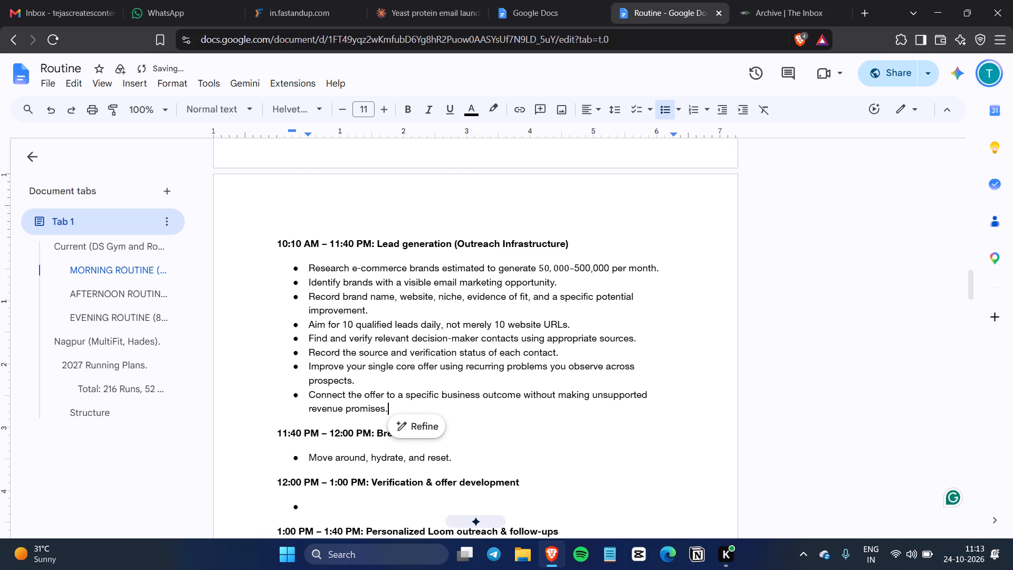
pyautogui.click(546, 338)
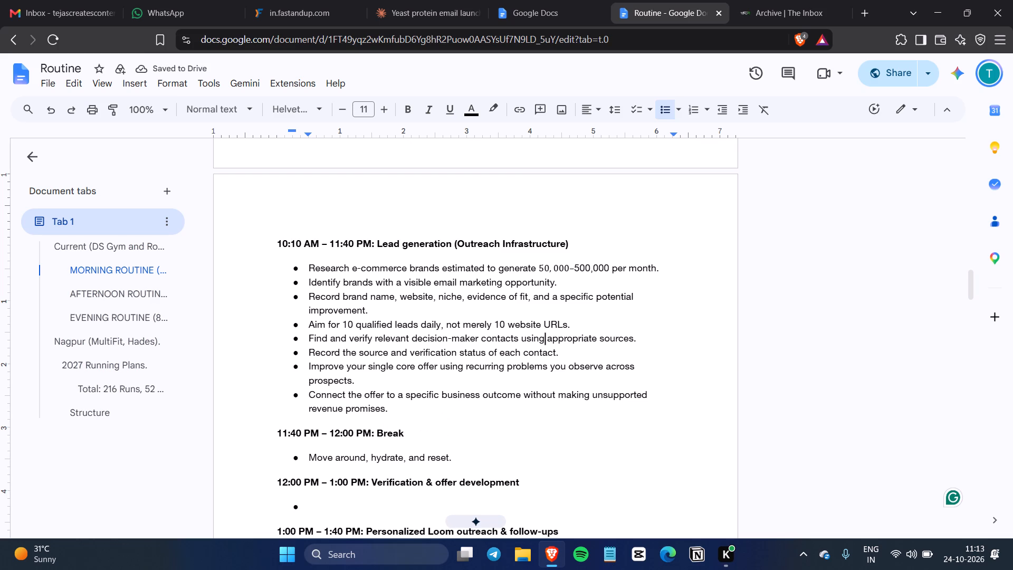
# Delete the Verification & offer development heading along with its leftover empty bullet.
pyautogui.scroll(-1, 418, 410)
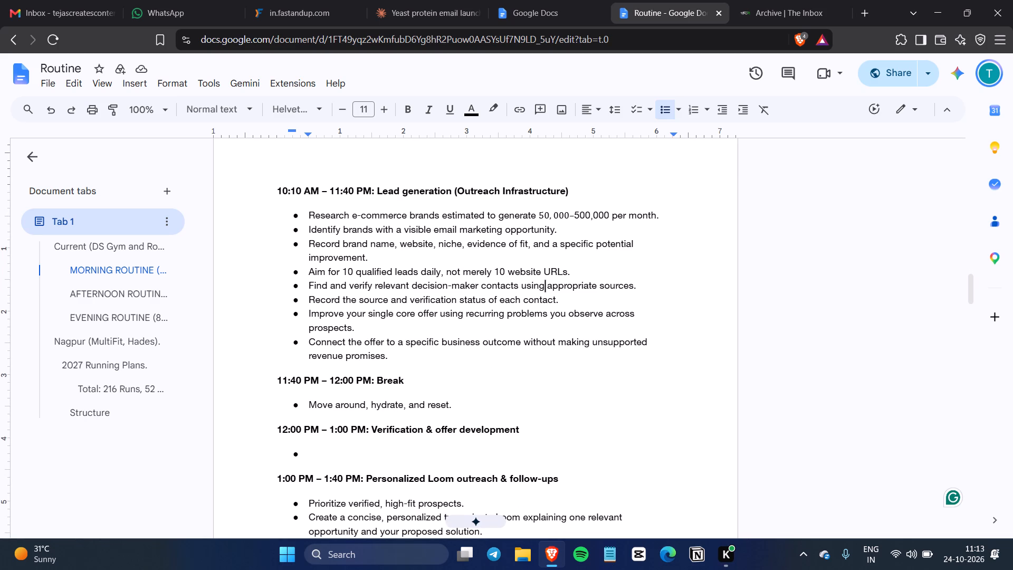
pyautogui.click(469, 405)
pyautogui.click(396, 454)
pyautogui.scroll(1, 389, 406)
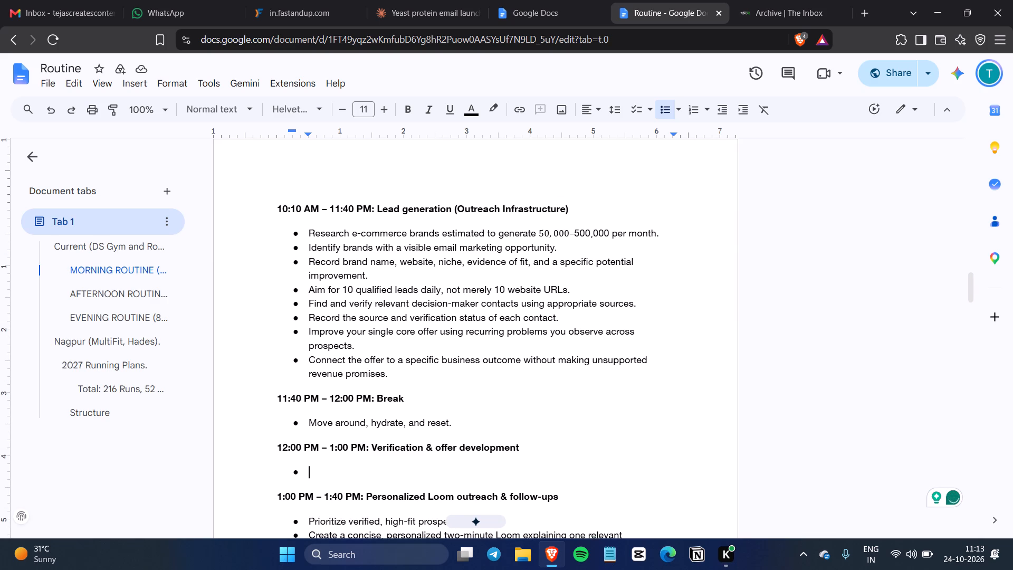
pyautogui.scroll(-1, 389, 406)
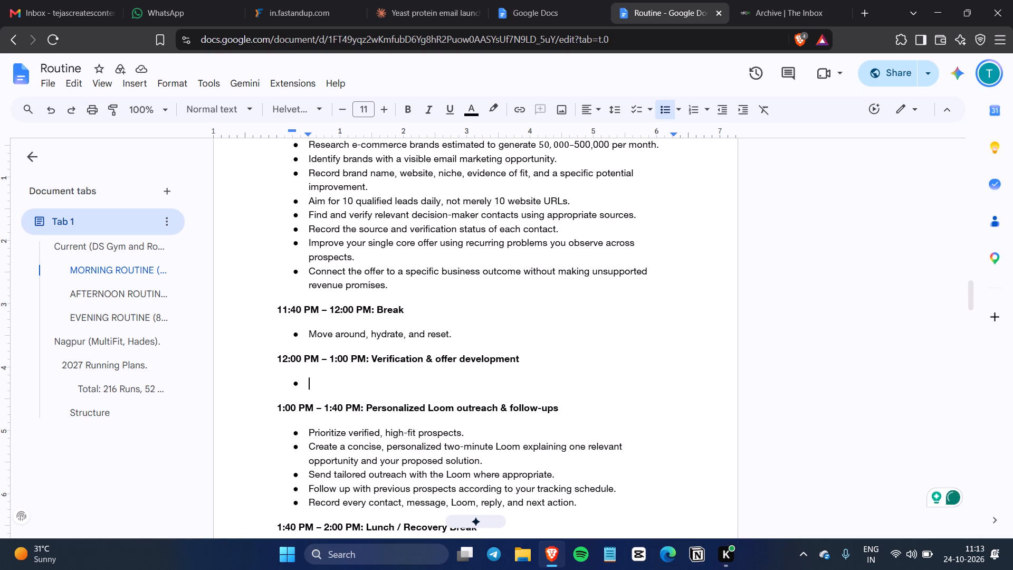
pyautogui.scroll(-1, 389, 406)
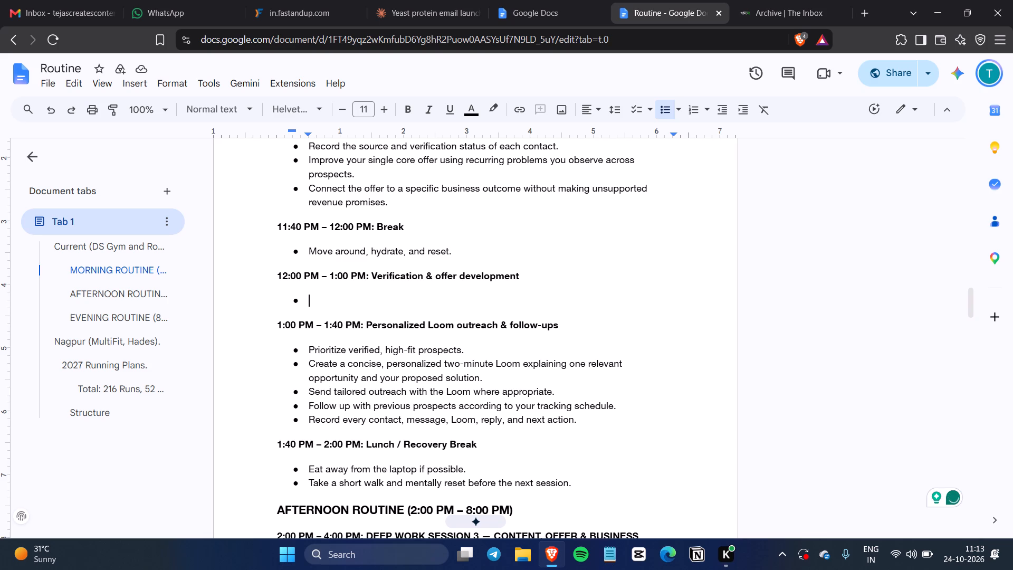
pyautogui.click(283, 332)
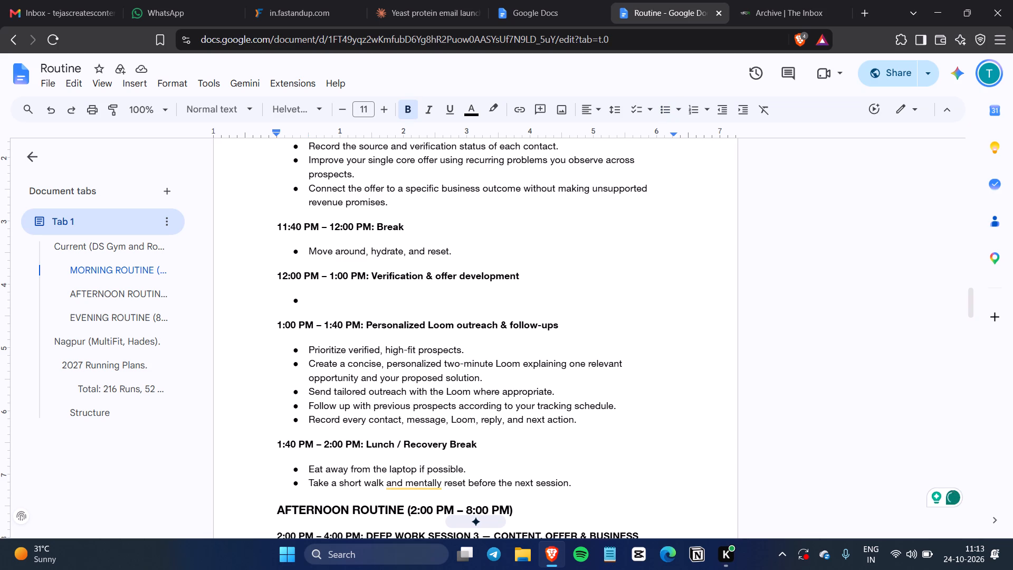
pyautogui.moveTo(525, 282); pyautogui.dragTo(299, 266)
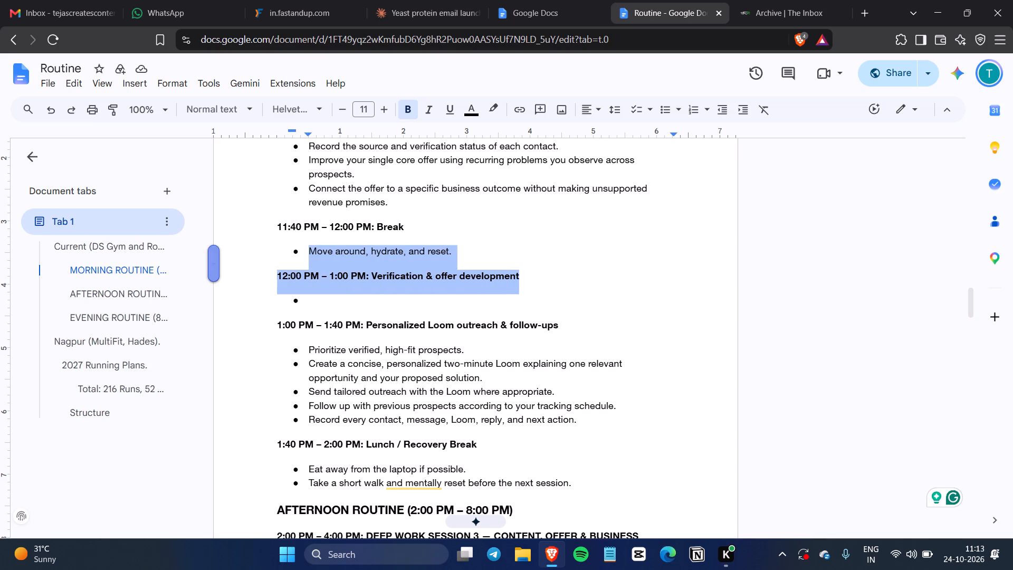
pyautogui.moveTo(299, 266); pyautogui.dragTo(278, 278)
pyautogui.press('BackSpace')
pyautogui.press('BackSpace')
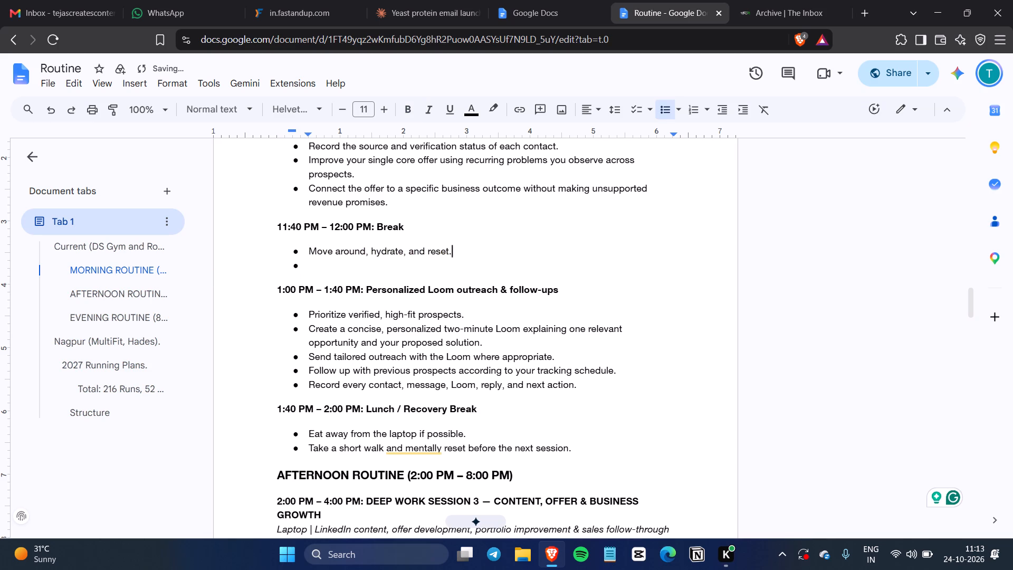
pyautogui.press('Down')
pyautogui.press('BackSpace')
pyautogui.press('BackSpace')
pyautogui.press('BackSpace')
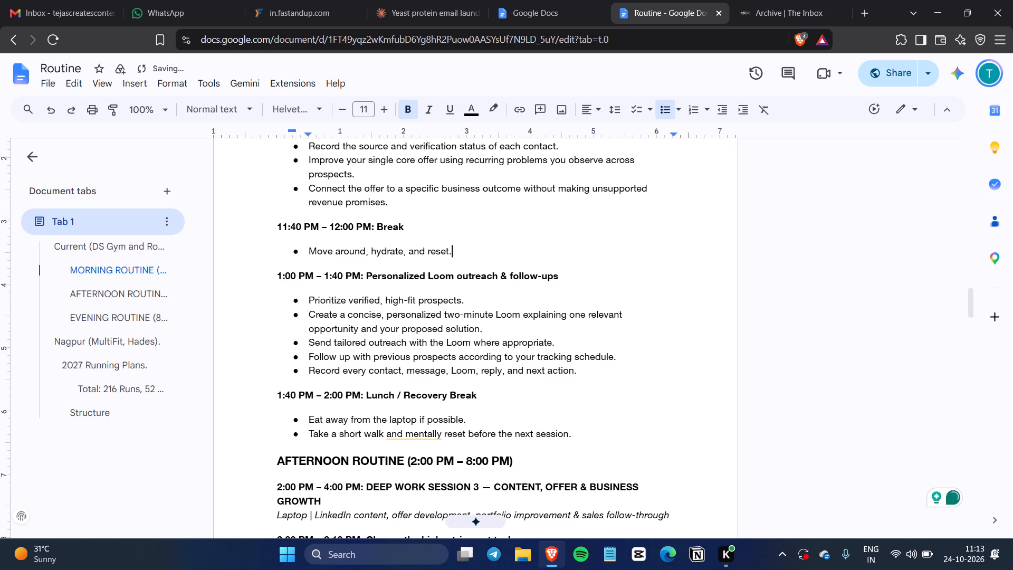
# Set the Personalized Loom outreach & follow-ups time range to 12:00 PM – 1:00 PM.
pyautogui.click(282, 282)
pyautogui.press('2')
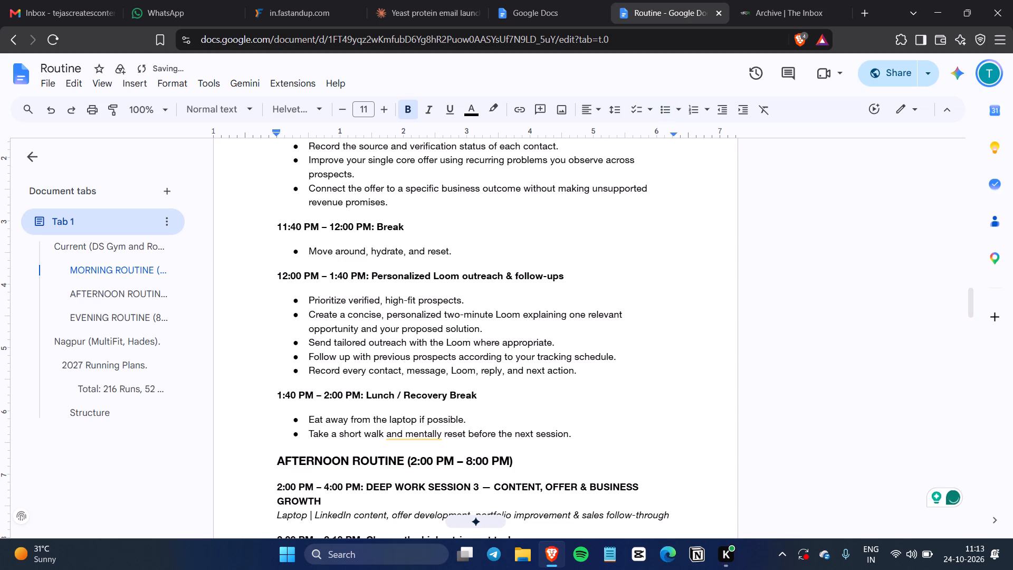
pyautogui.click(342, 279)
pyautogui.press('BackSpace')
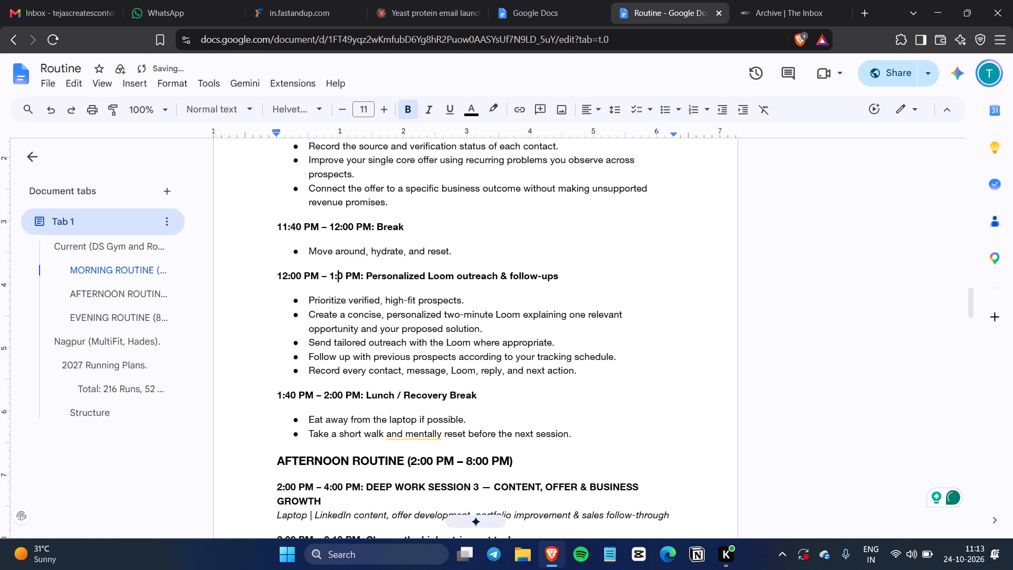
pyautogui.press('0')
# Set the start time of the Lunch / Recovery Break block to 1:00 PM.
pyautogui.scroll(1, 342, 279)
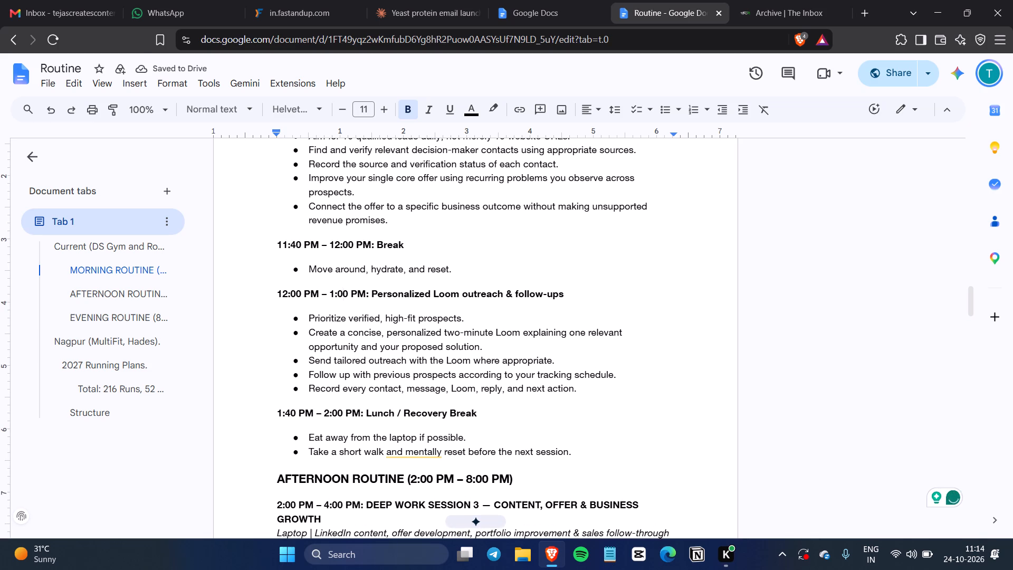
pyautogui.click(293, 420)
pyautogui.press('BackSpace')
pyautogui.press('0')
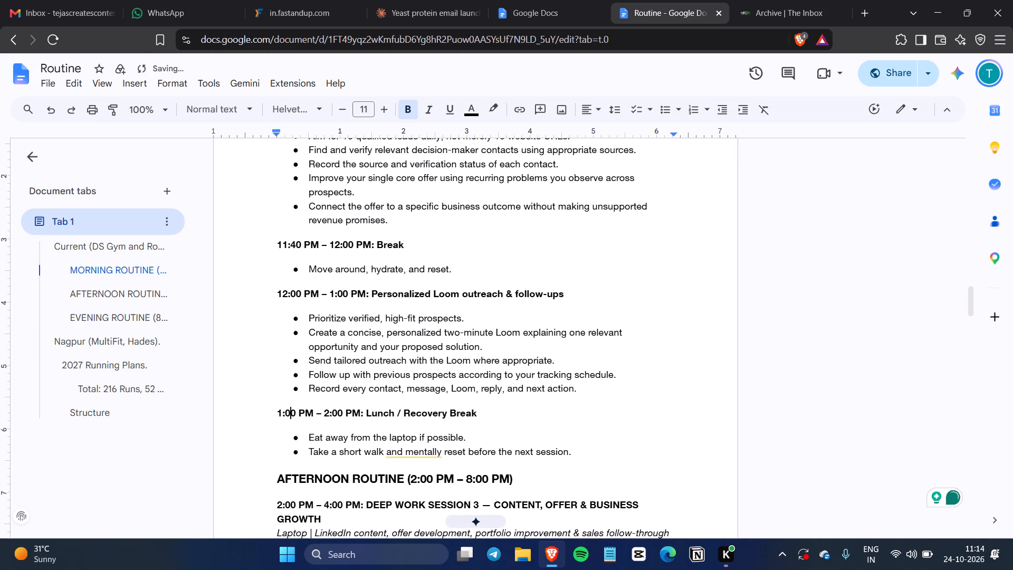
# Set the end time of the Lunch / Recovery Break block to 1:30 PM.
pyautogui.press('Right')
pyautogui.press('Right')
pyautogui.press('Right')
pyautogui.press('Right')
pyautogui.press('Right')
pyautogui.press('Right')
pyautogui.press('Right')
pyautogui.press('Right')
pyautogui.press('BackSpace')
pyautogui.press('1')
pyautogui.press('Right')
pyautogui.press('Right')
pyautogui.press('BackSpace')
pyautogui.press('2')
pyautogui.press('BackSpace')
pyautogui.press('3')
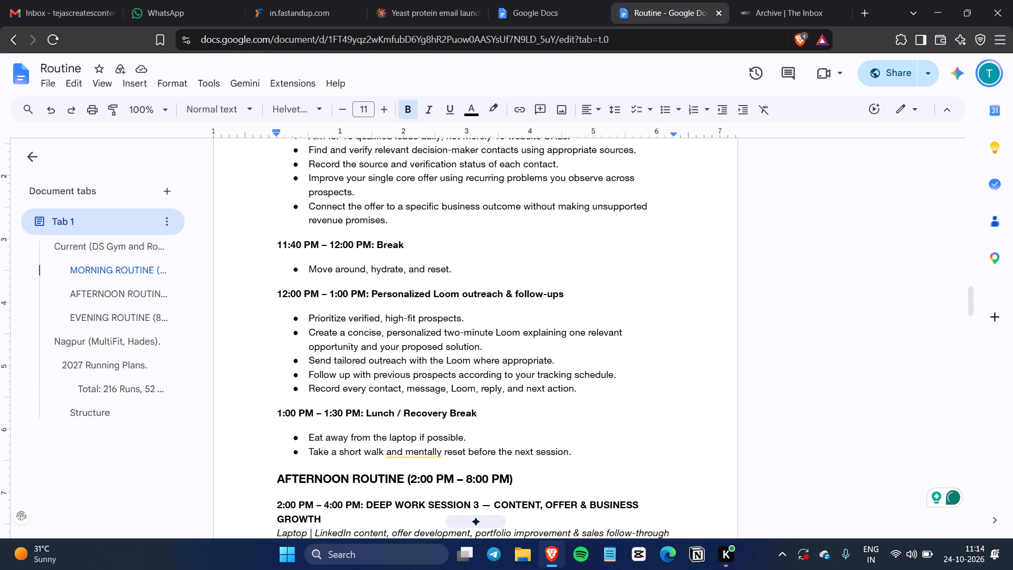
# Set the end time of the Lunch / Recovery Break block to 2:00 PM.
pyautogui.press('BackSpace')
pyautogui.press('0')
pyautogui.click(328, 415)
pyautogui.press('BackSpace')
pyautogui.press('2')
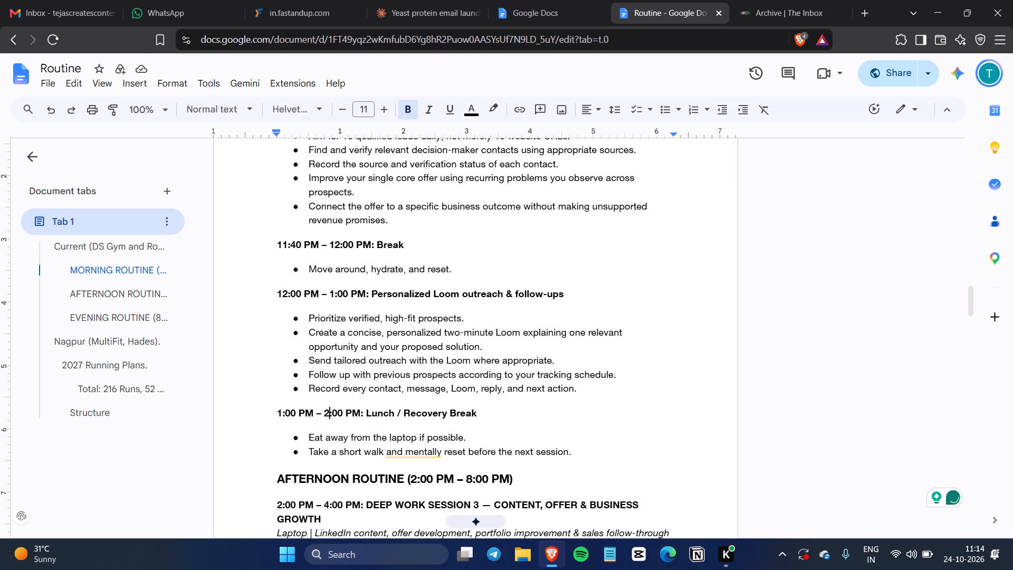
# Cut all five bullets under the Personalized Loom outreach & follow-ups heading and leave an empty line beneath it.
pyautogui.scroll(2, 553, 308)
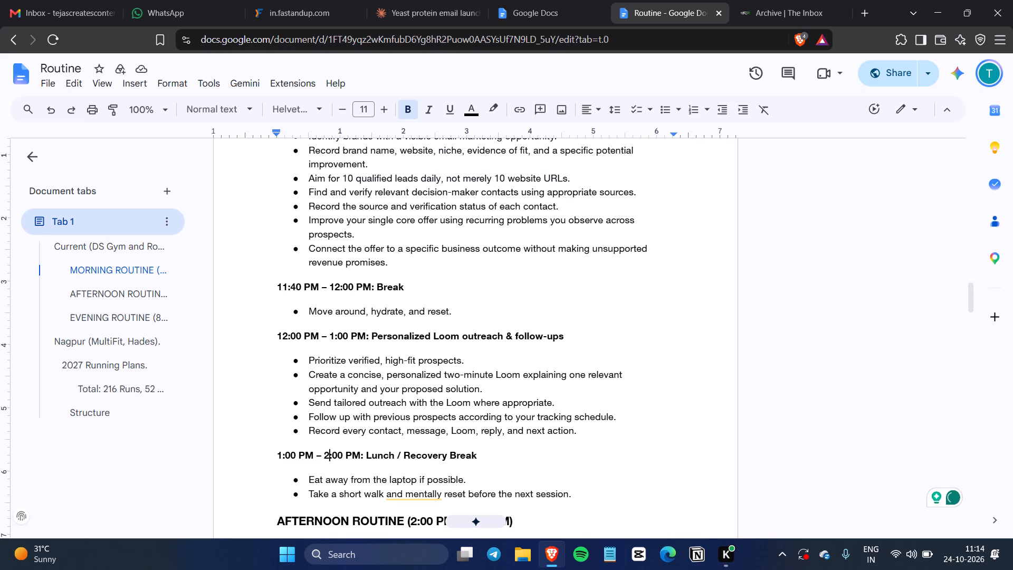
pyautogui.scroll(1, 546, 404)
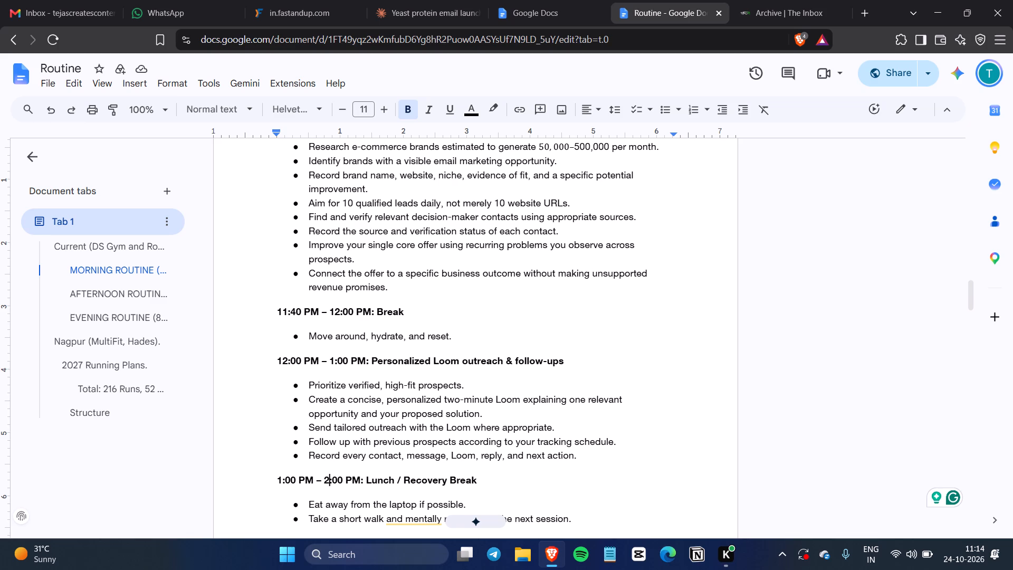
pyautogui.moveTo(308, 388); pyautogui.dragTo(307, 389)
pyautogui.moveTo(307, 389); pyautogui.dragTo(584, 467)
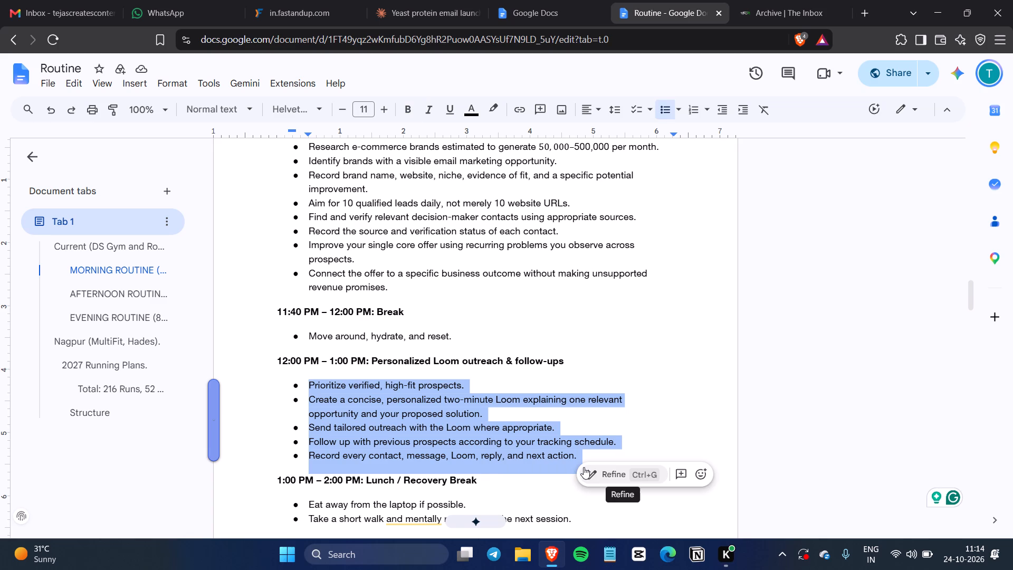
pyautogui.hotkey('ctrl', 'x')
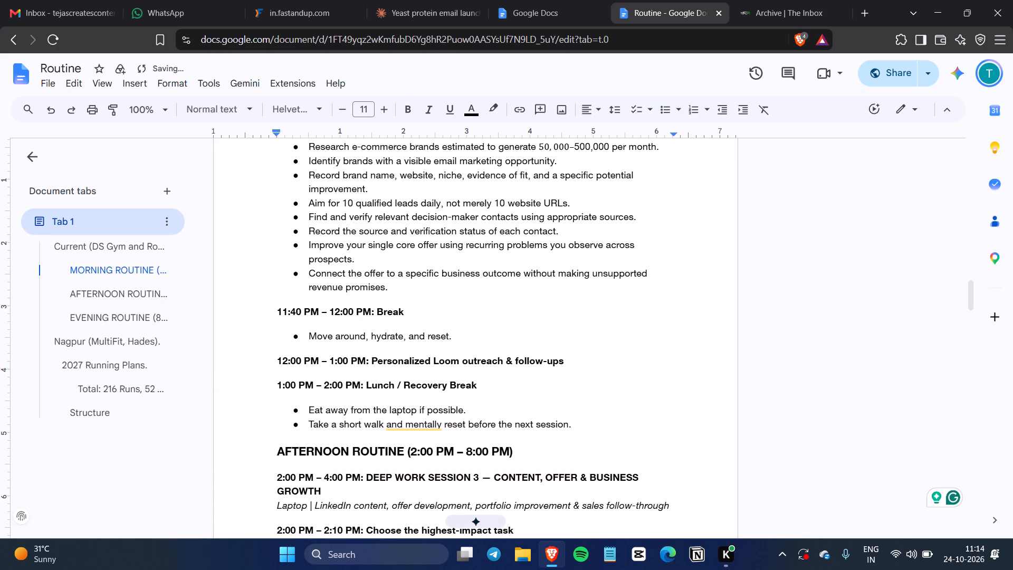
pyautogui.click(579, 367)
pyautogui.press('Return')
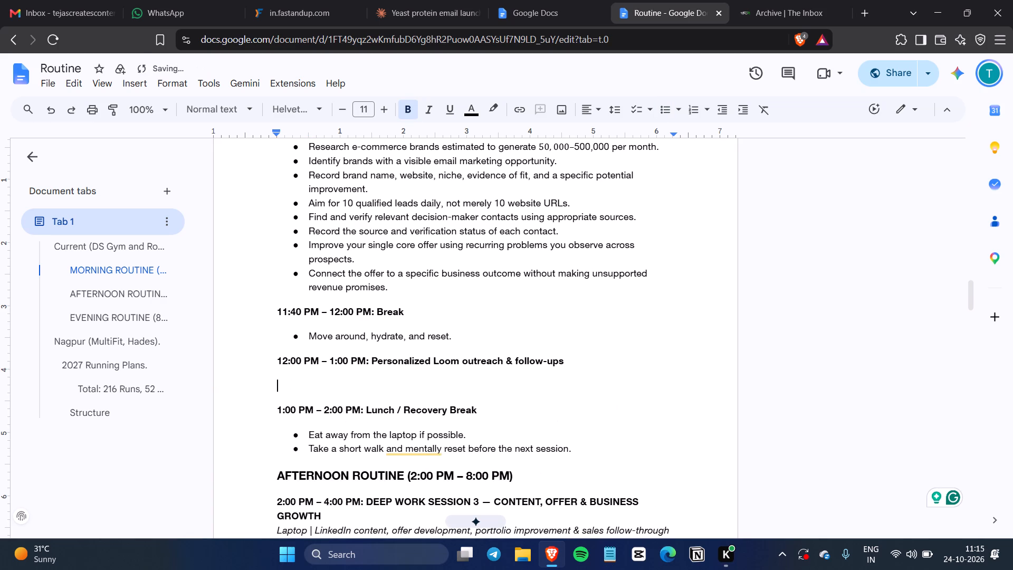
# Paste the cut outreach bullets at the end of the Lead generation (Outreach Infrastructure) list and remove the leftover empty bullet.
pyautogui.scroll(1, 579, 367)
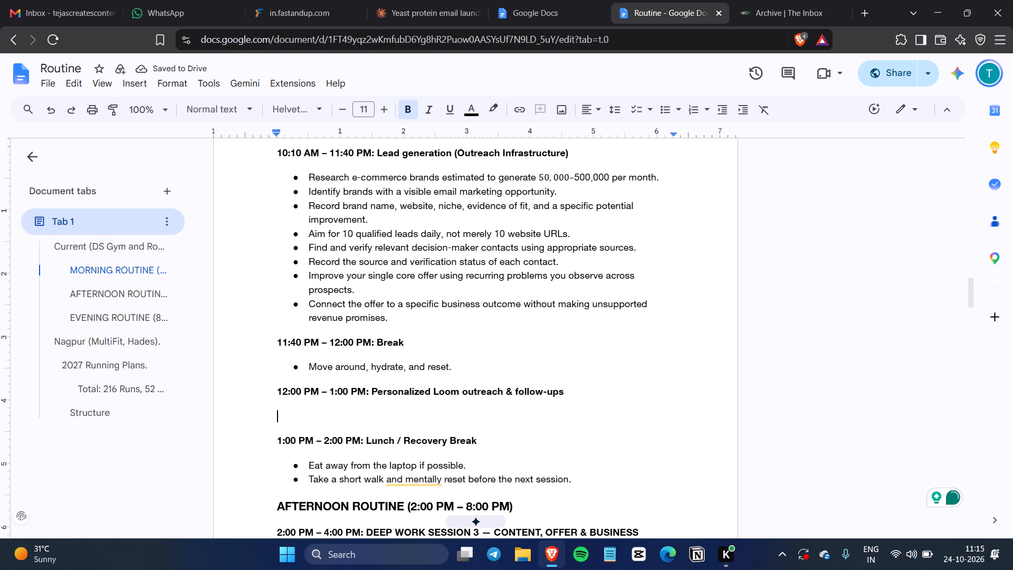
pyautogui.scroll(4, 579, 367)
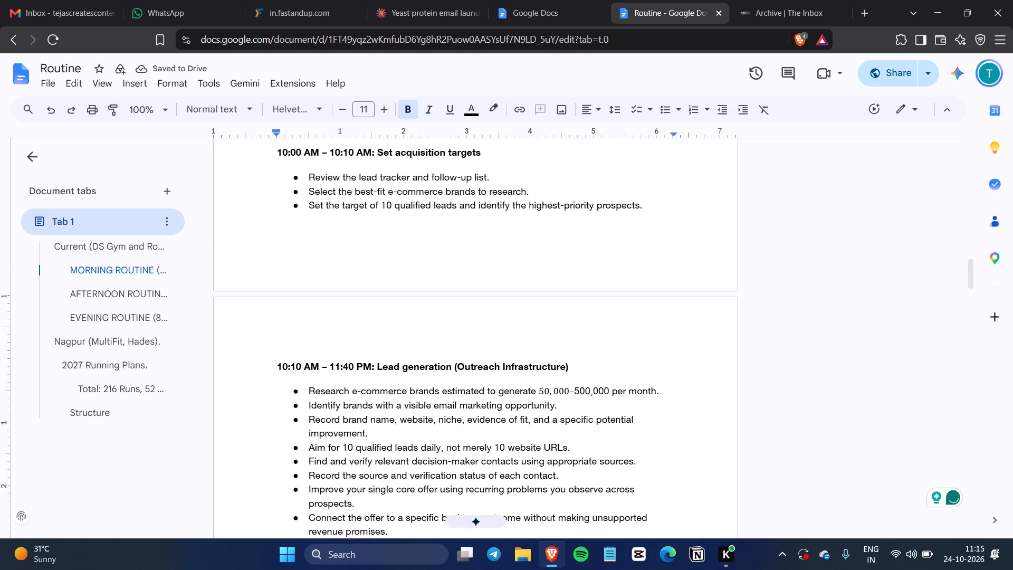
pyautogui.scroll(-2, 579, 367)
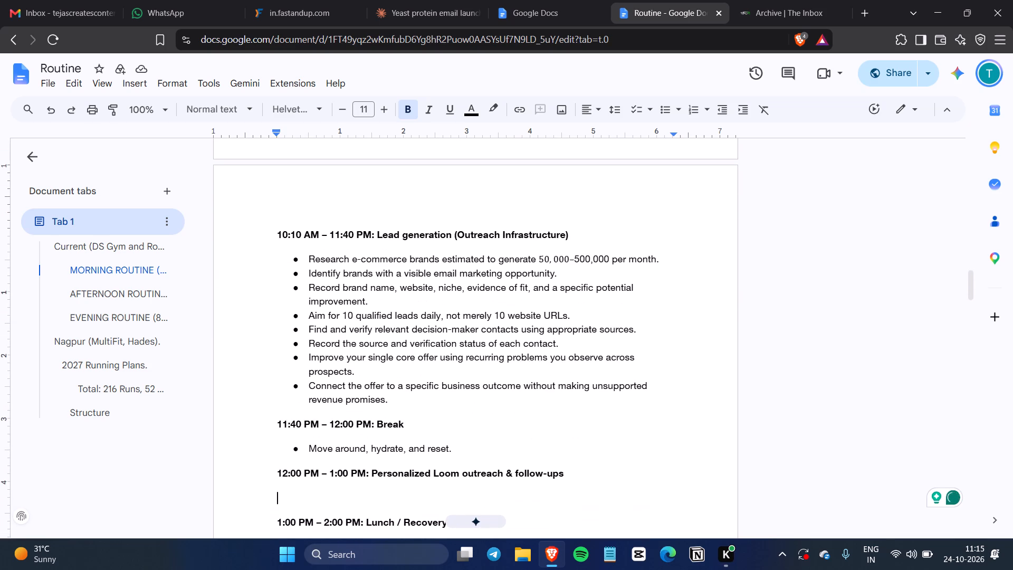
pyautogui.click(441, 395)
pyautogui.press('Return')
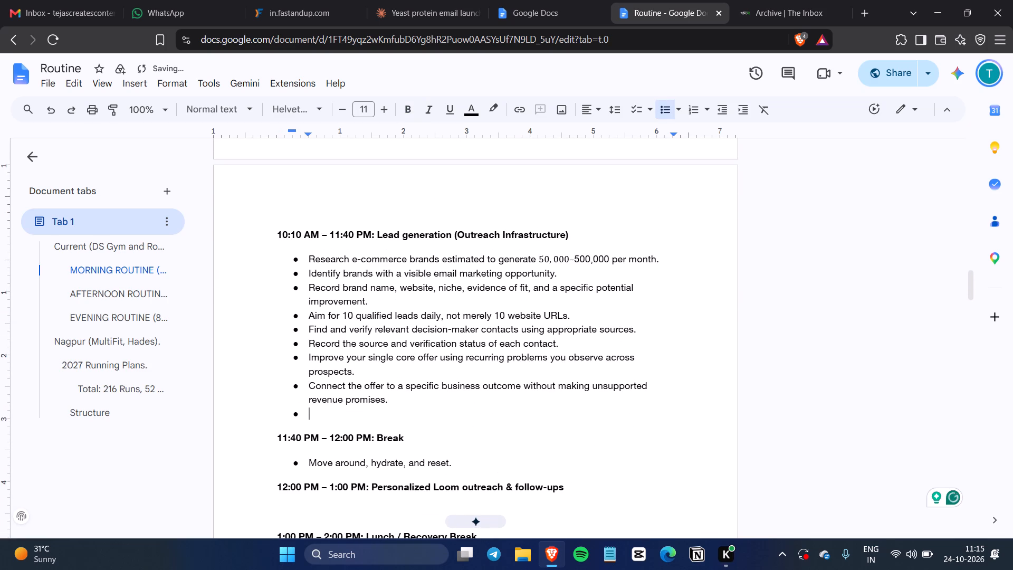
pyautogui.hotkey('ctrl', 'v')
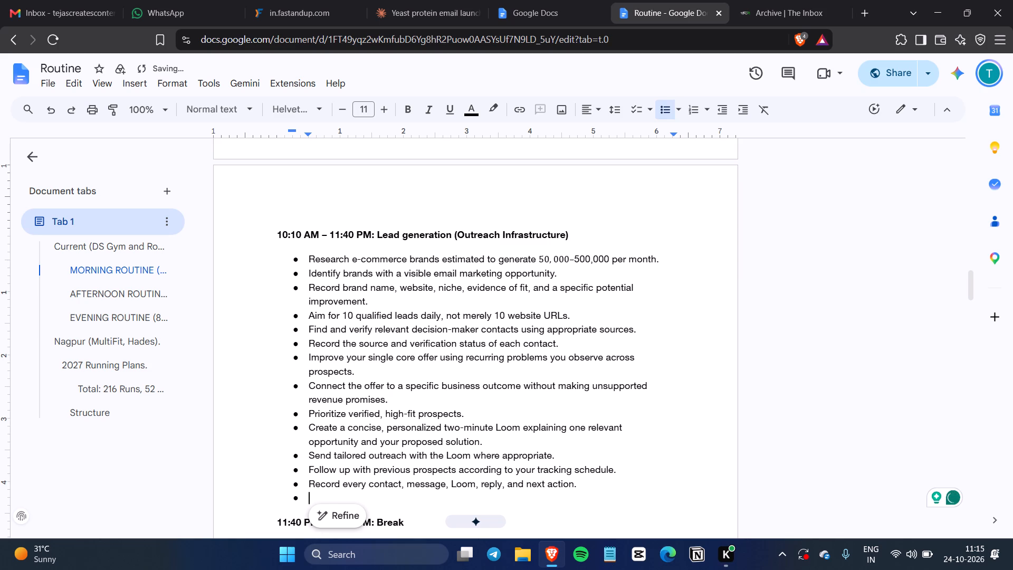
pyautogui.press('BackSpace')
pyautogui.press('BackSpace')
pyautogui.press('BackSpace')
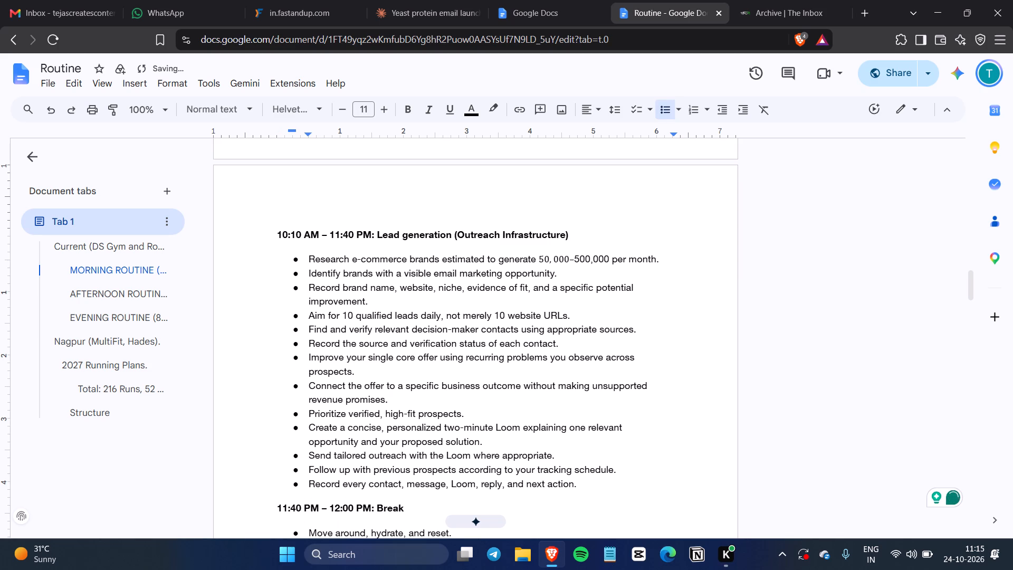
# Set the end time of the Lead generation (Outreach Infrastructure) block to 12:10 PM.
pyautogui.scroll(1, 450, 387)
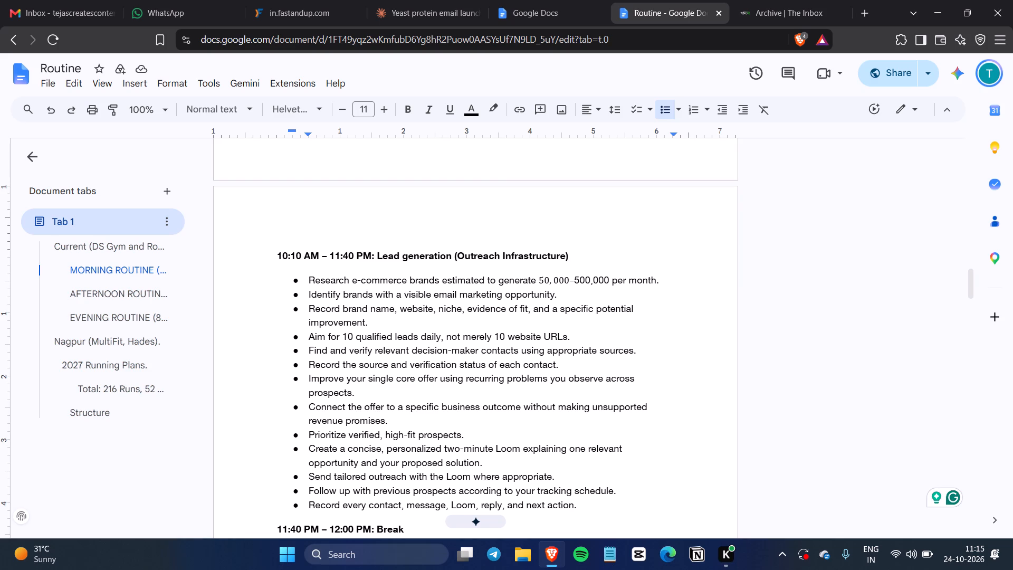
pyautogui.click(339, 255)
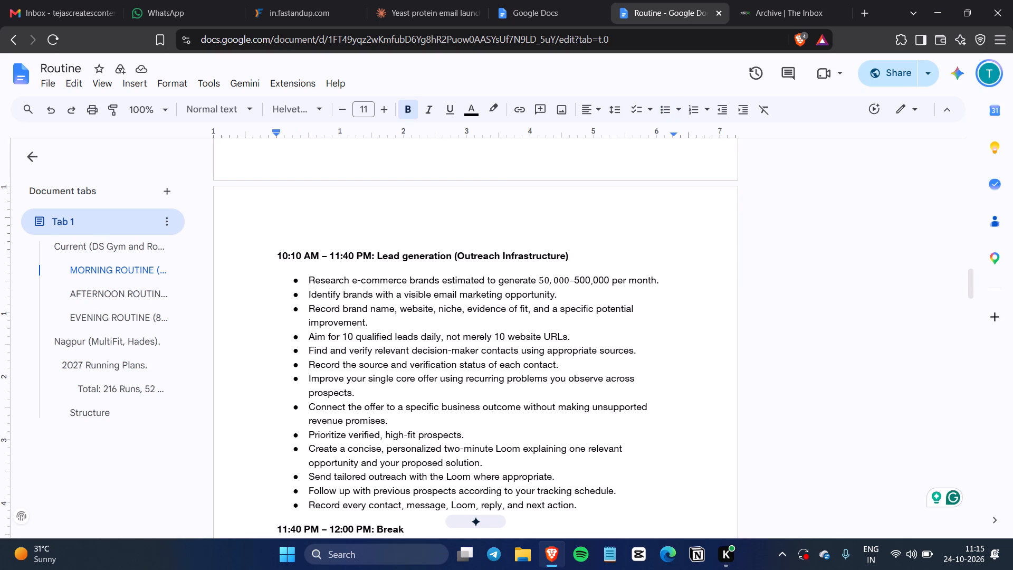
pyautogui.press('BackSpace')
pyautogui.press('2')
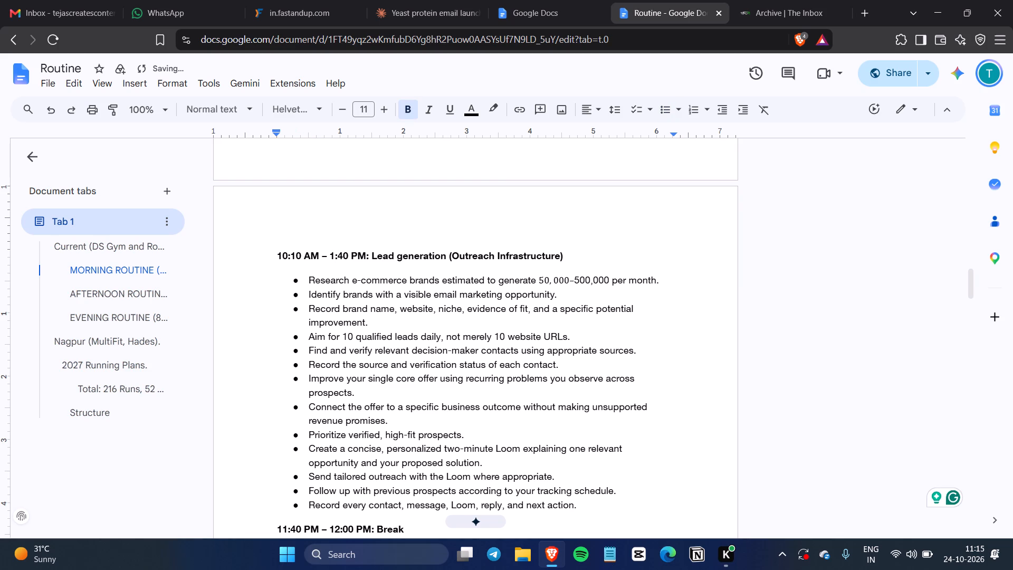
pyautogui.press('Right')
pyautogui.press('Right')
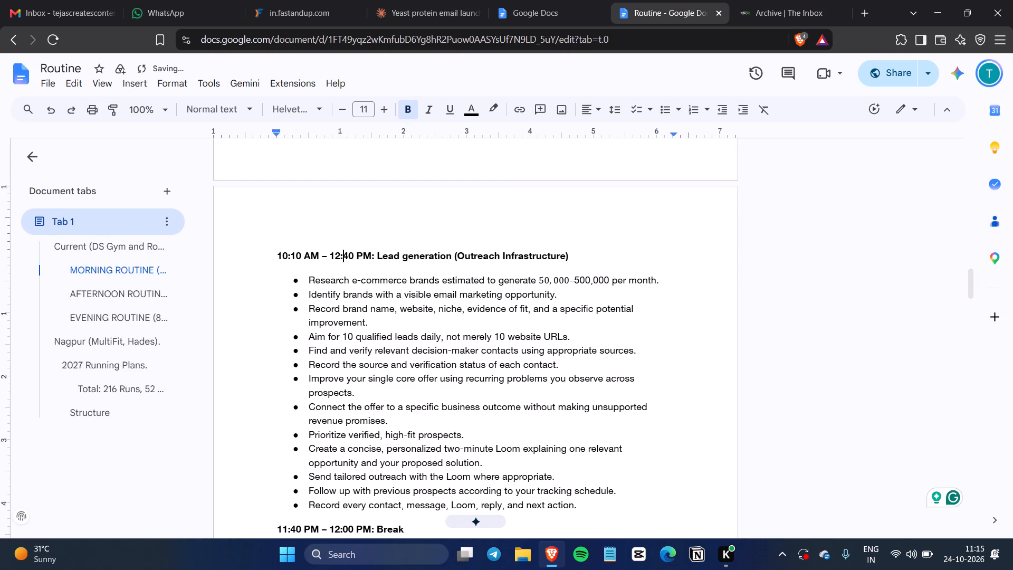
pyautogui.press('BackSpace')
pyautogui.press('1')
# Cut the title "Personalized Loom outreach & follow-ups" from the 12:00 PM – 1:00 PM heading, keeping its time range.
pyautogui.scroll(-1, 339, 255)
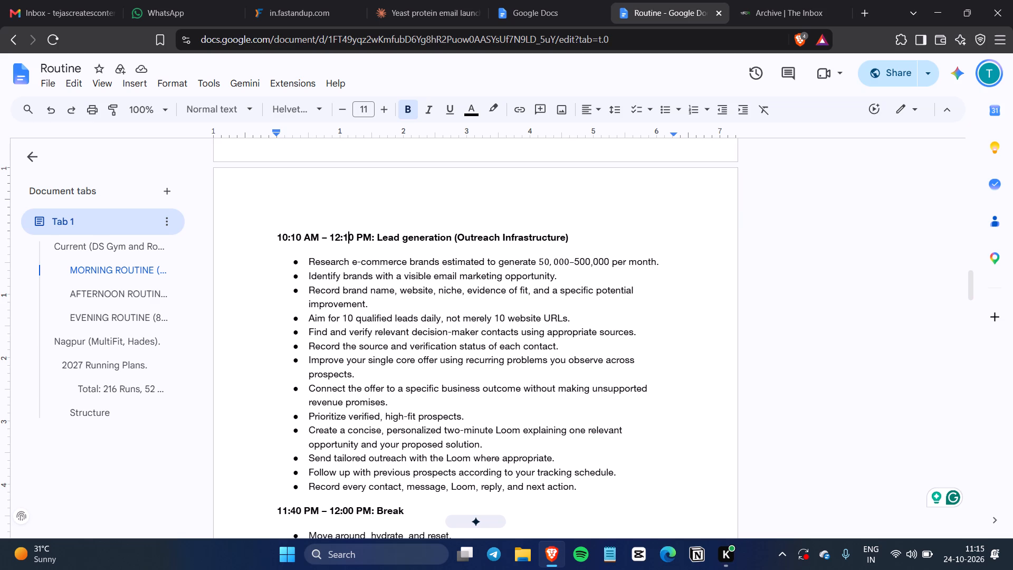
pyautogui.scroll(-3, 392, 302)
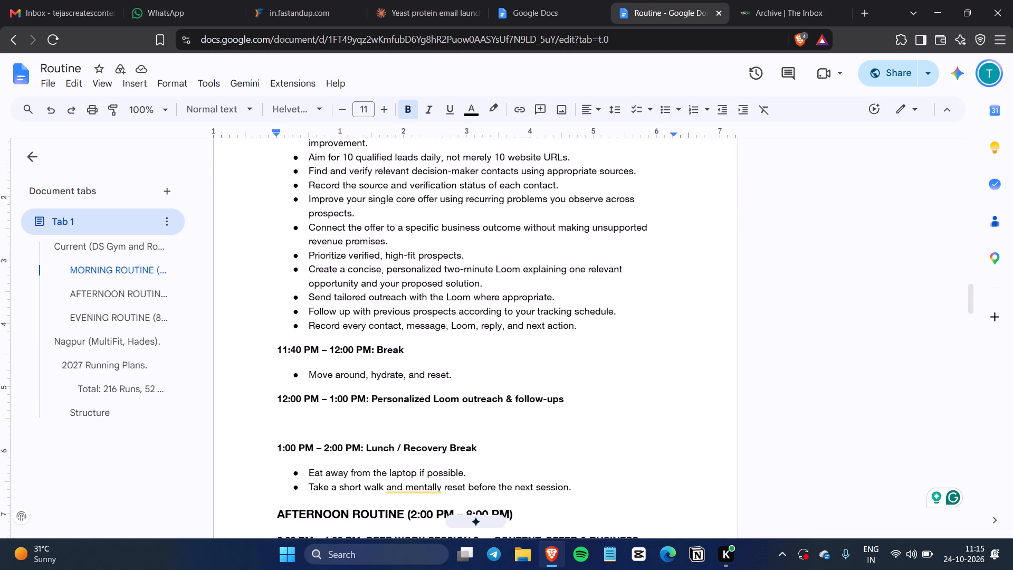
pyautogui.scroll(-1, 392, 302)
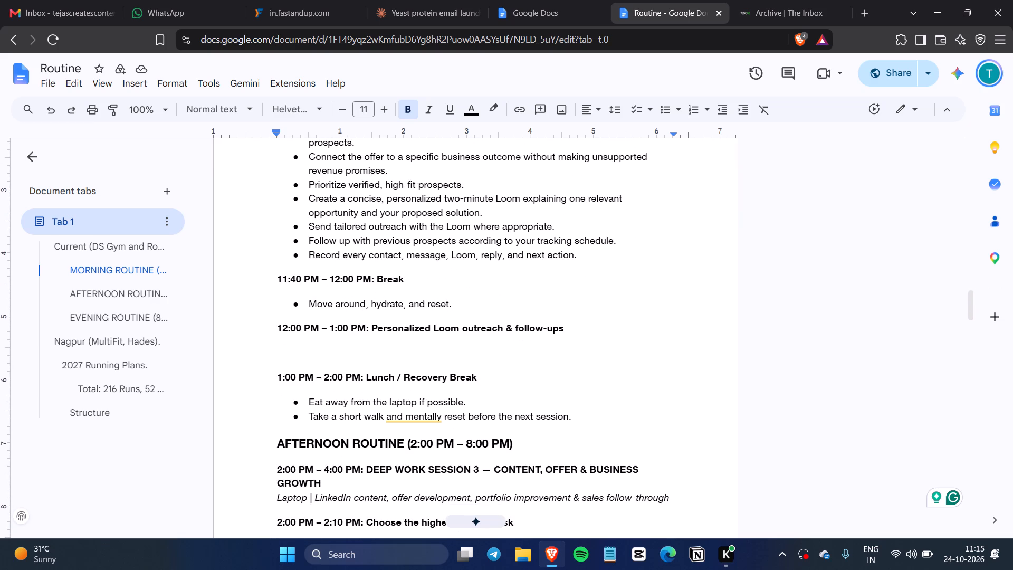
pyautogui.moveTo(372, 329); pyautogui.dragTo(584, 330)
pyautogui.hotkey('ctrl', 'x')
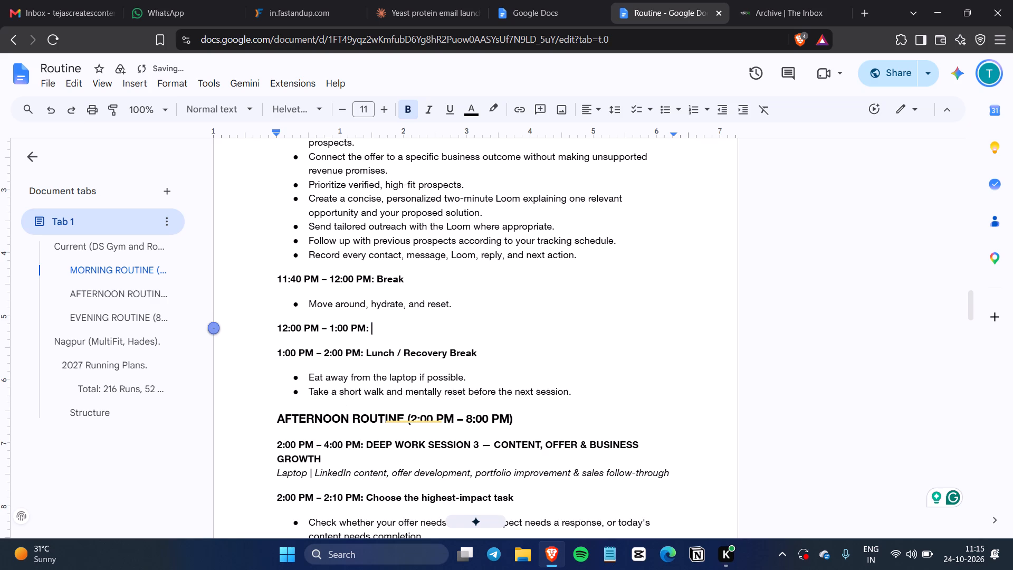
# Insert an empty unbulleted line above the "Prioritize verified, high-fit prospects." bullet in the Lead generation list.
pyautogui.scroll(1, 584, 330)
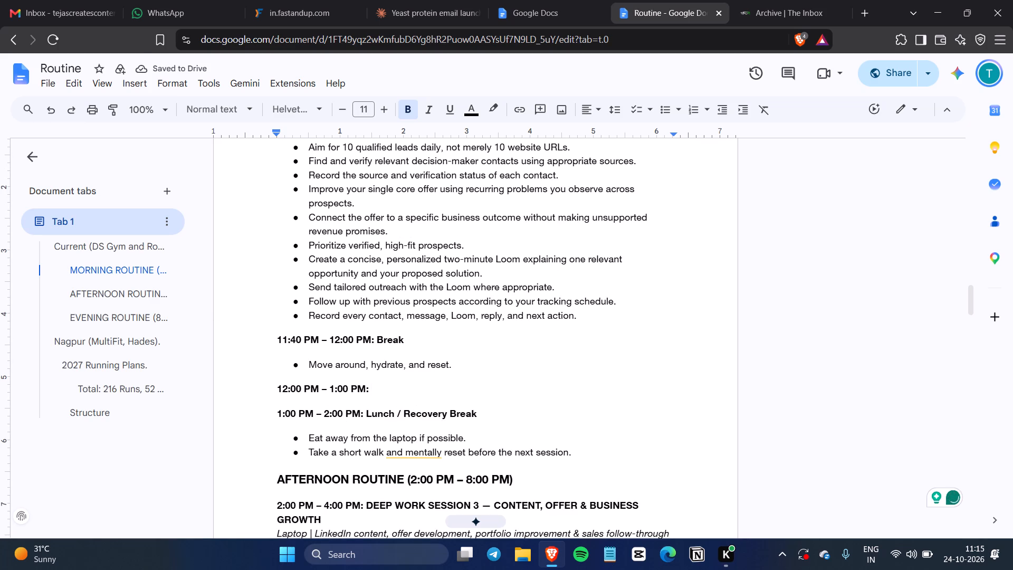
pyautogui.click(475, 246)
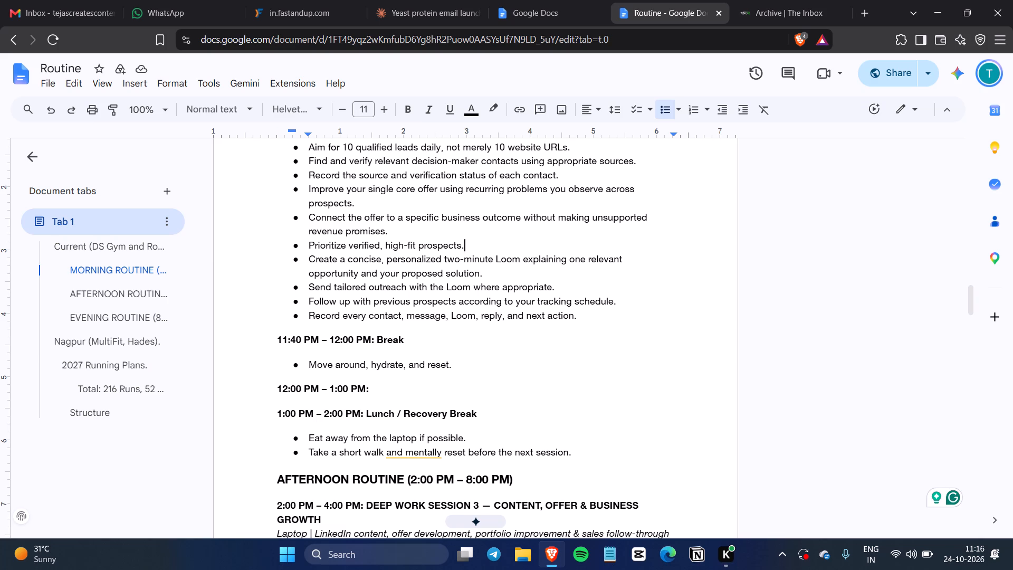
pyautogui.click(309, 245)
pyautogui.press('Return')
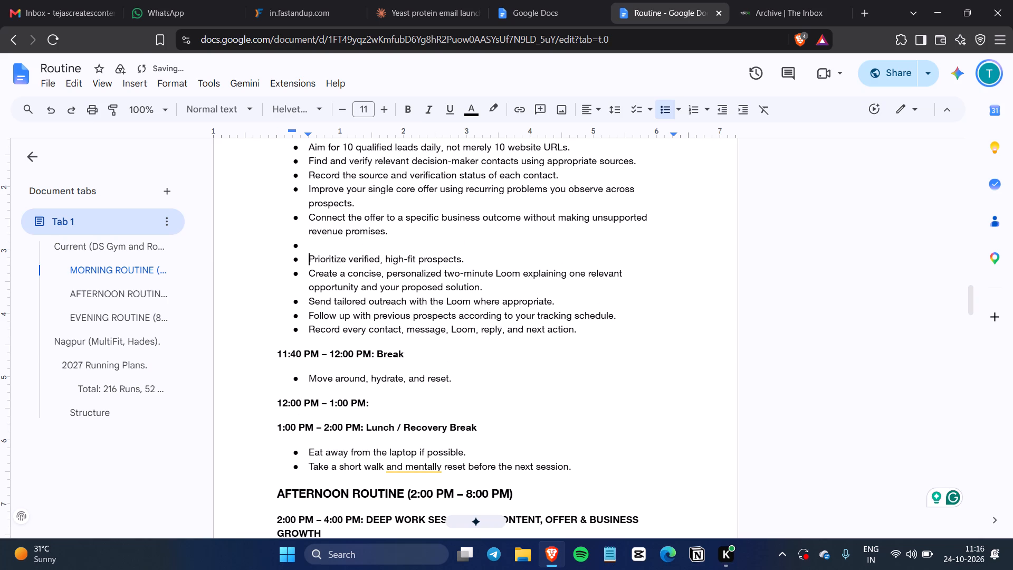
pyautogui.press('Up')
pyautogui.press('\\')
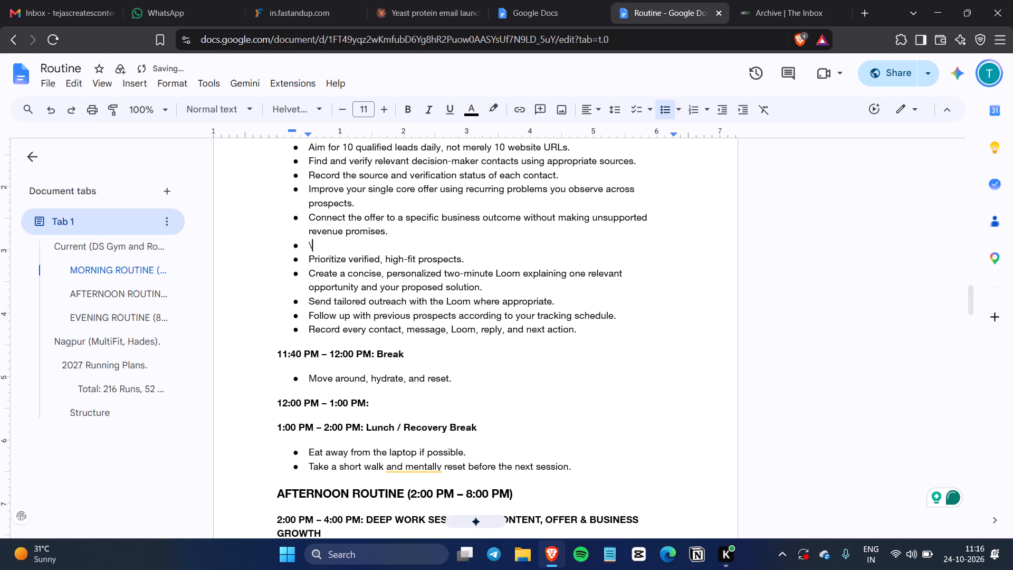
pyautogui.press('BackSpace')
pyautogui.press('BackSpace')
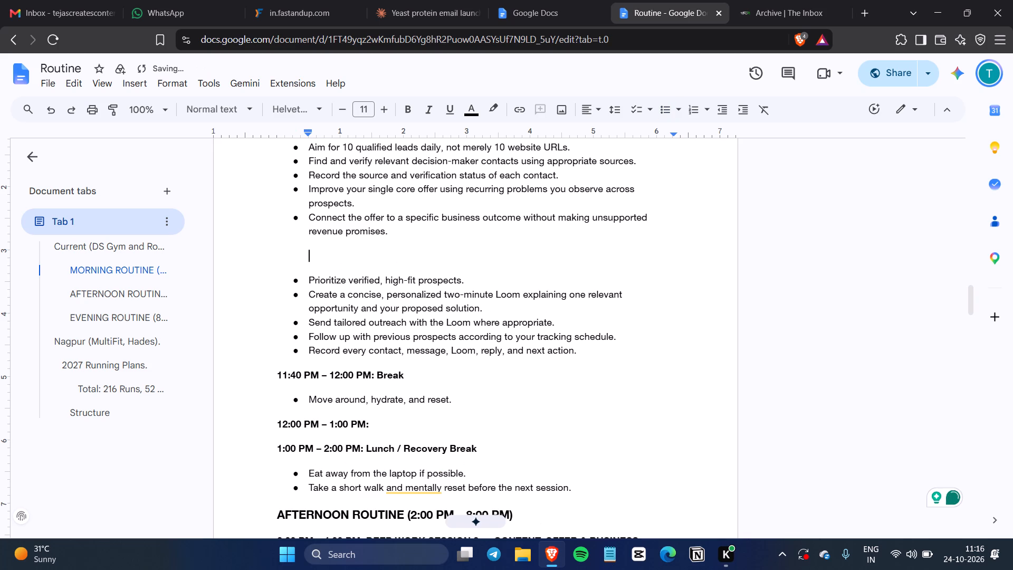
# Enter "a)" on the new line and paste the cut Personalized Loom outreach & follow-ups title after it, separated by a space.
pyautogui.write('a0')
pyautogui.press('BackSpace')
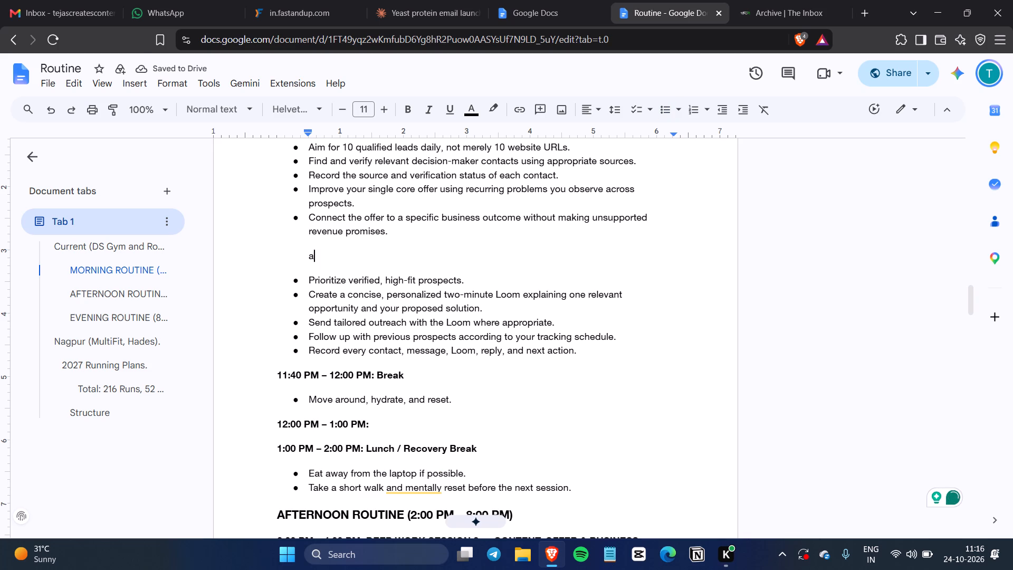
pyautogui.hotkey('shift', ')')
pyautogui.hotkey('ctrl', 'v')
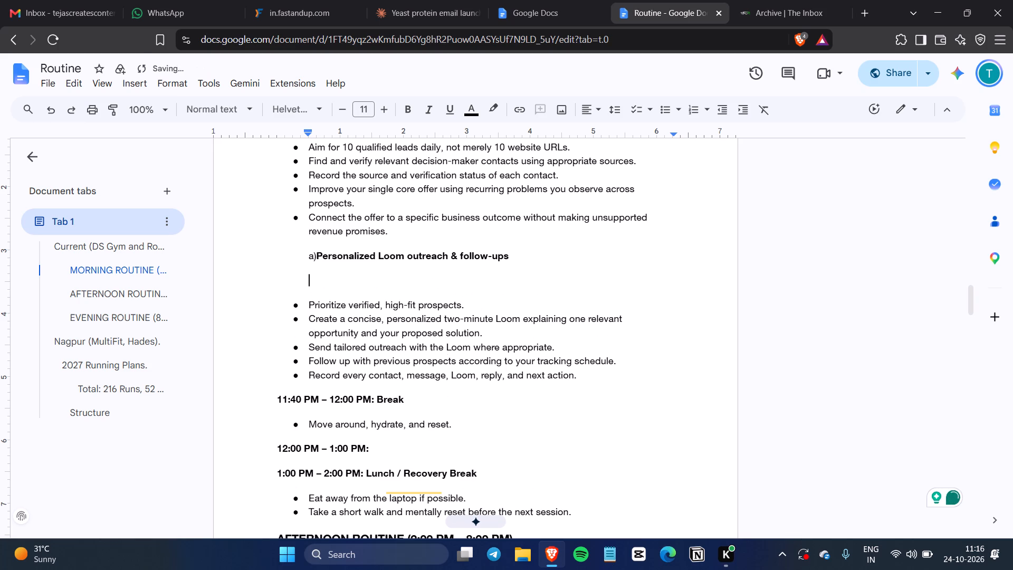
pyautogui.click(319, 249)
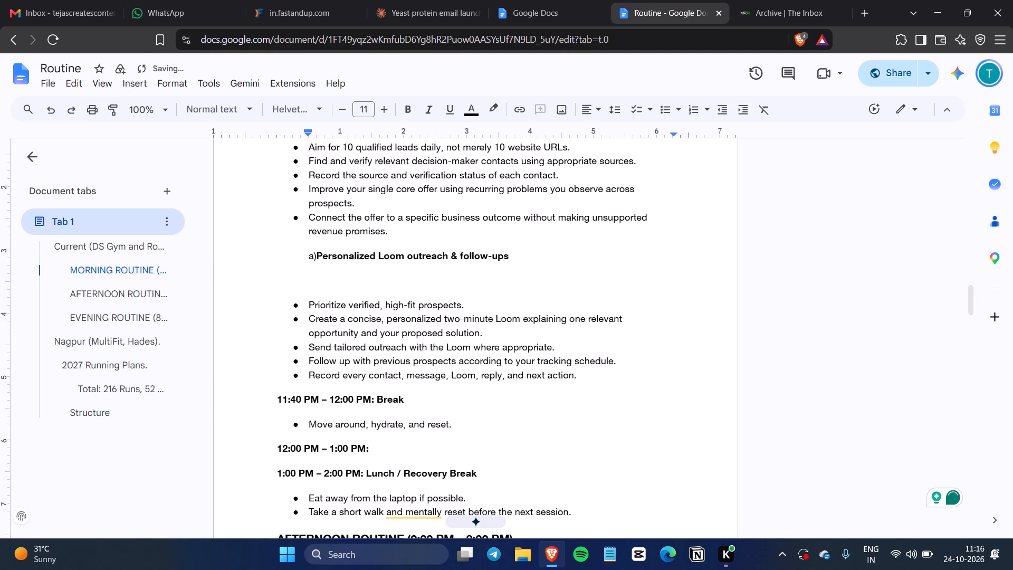
pyautogui.click(317, 255)
pyautogui.press('space')
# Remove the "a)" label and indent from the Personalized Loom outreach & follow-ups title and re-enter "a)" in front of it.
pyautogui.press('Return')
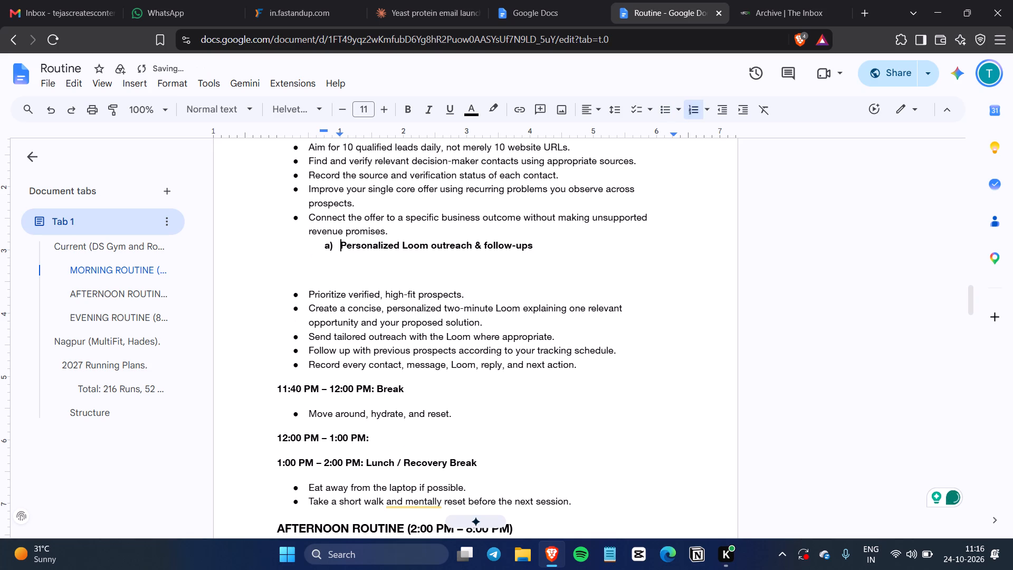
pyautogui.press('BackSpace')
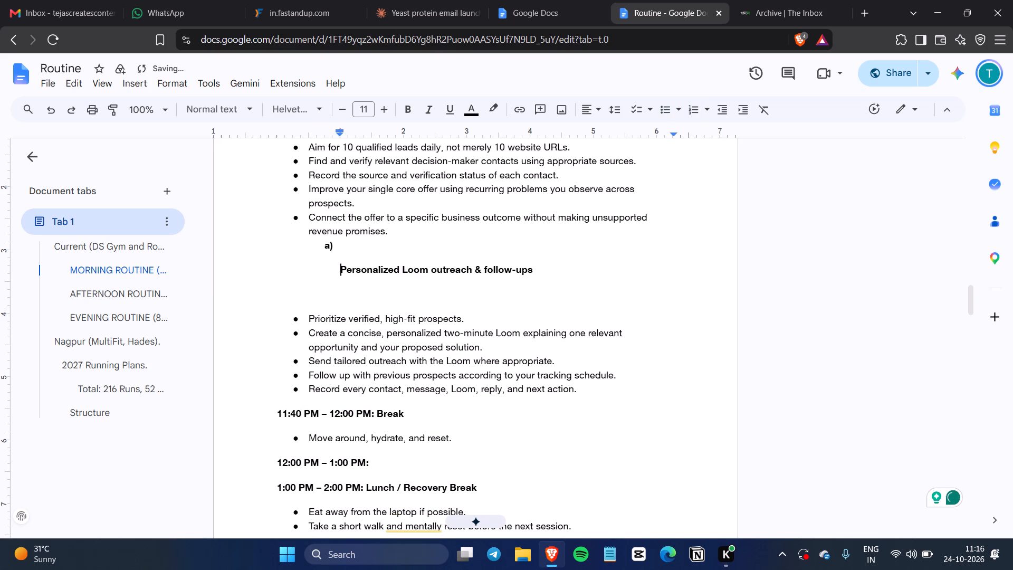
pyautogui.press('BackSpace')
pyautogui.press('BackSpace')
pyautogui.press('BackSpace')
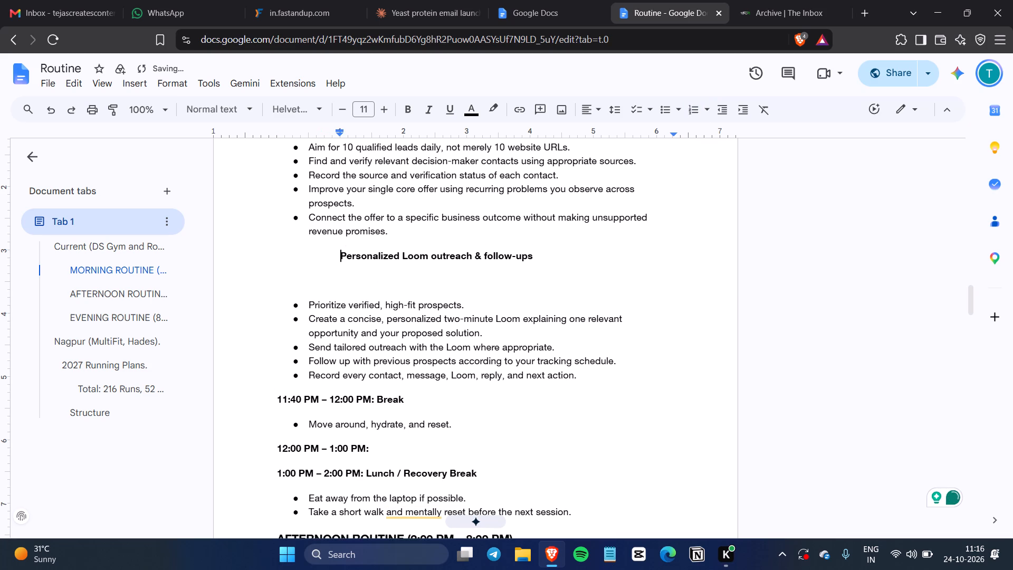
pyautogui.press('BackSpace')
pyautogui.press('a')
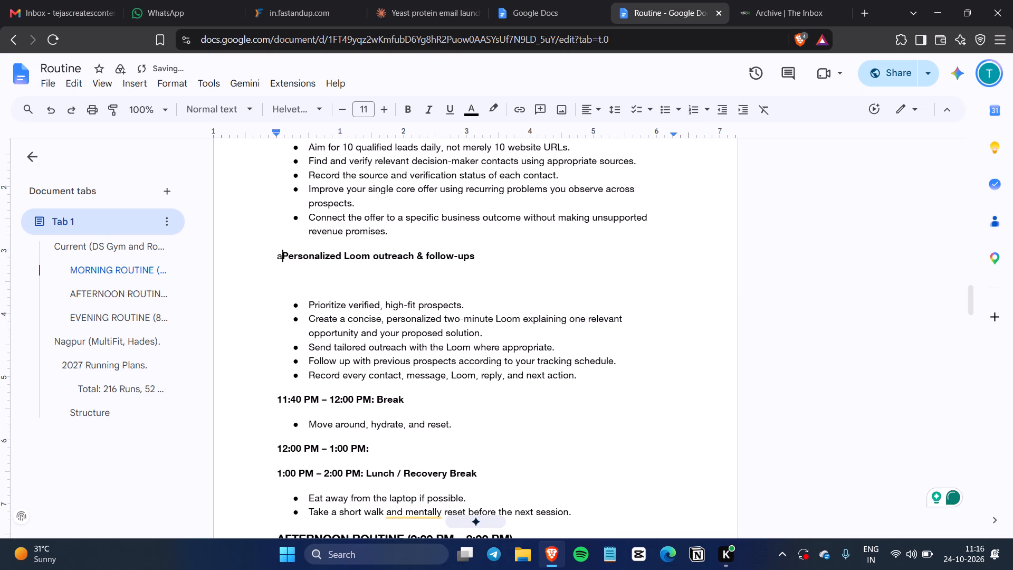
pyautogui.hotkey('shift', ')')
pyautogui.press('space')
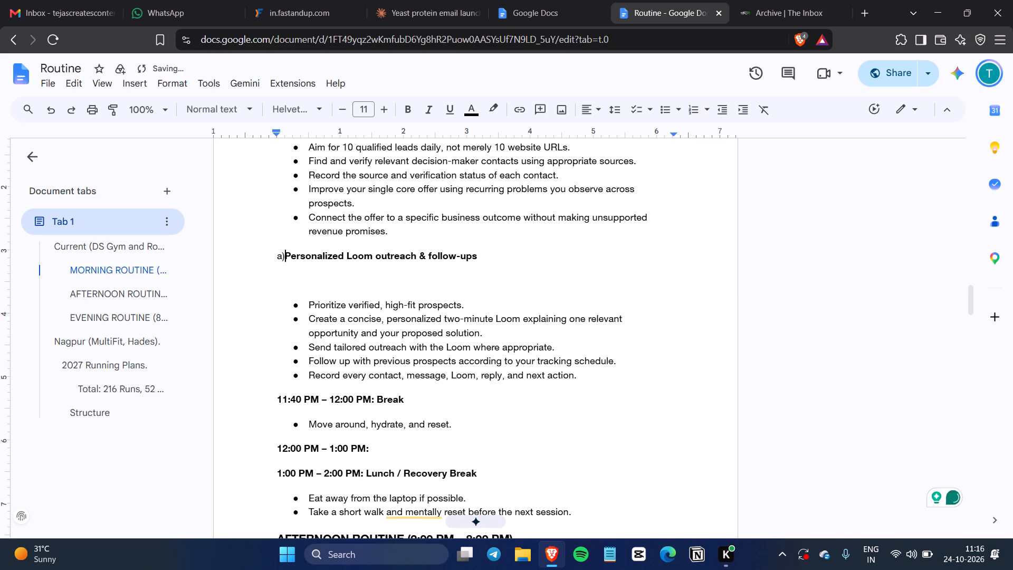
# Insert an empty line above the Personalized Loom outreach & follow-ups title and remove the blank space between it and its bullets.
pyautogui.click(412, 233)
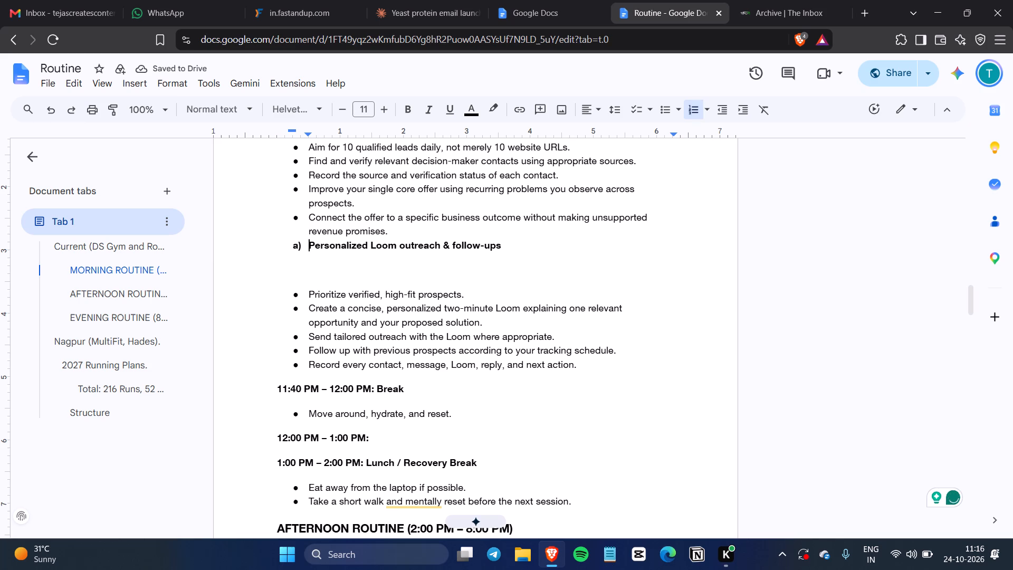
pyautogui.press('Return')
pyautogui.press('BackSpace')
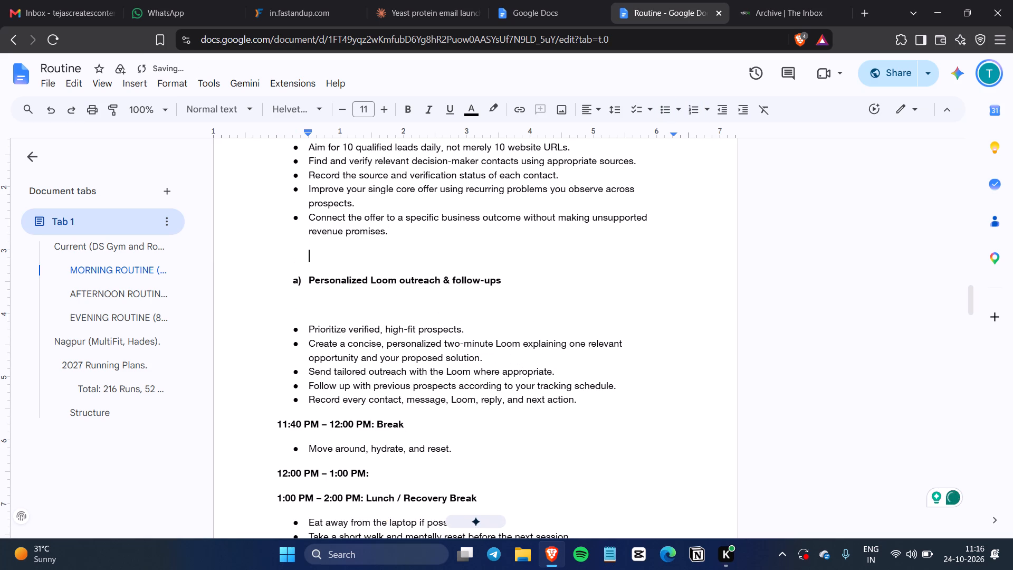
pyautogui.click(341, 311)
pyautogui.press('BackSpace')
pyautogui.press('BackSpace')
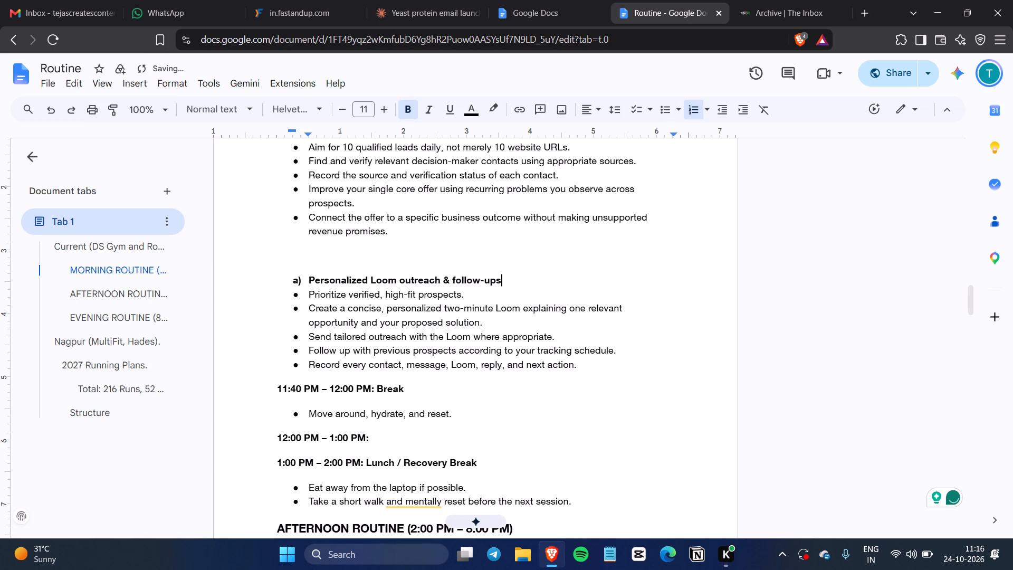
# Replace the automatic "a)" list label of the Personalized Loom outreach & follow-ups title with a plain-text "c)" and a space.
pyautogui.click(297, 283)
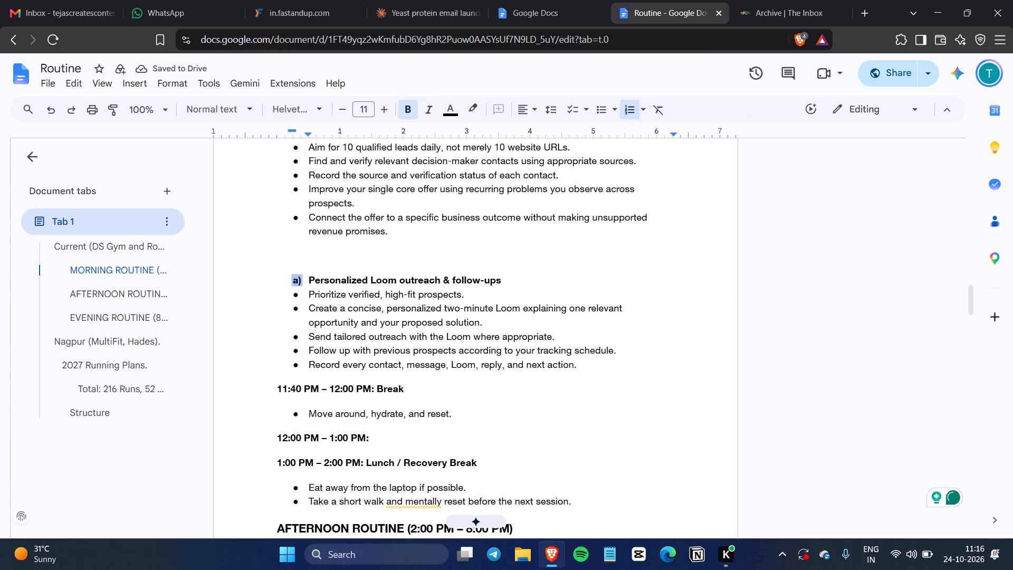
pyautogui.click(297, 283)
pyautogui.click(297, 283)
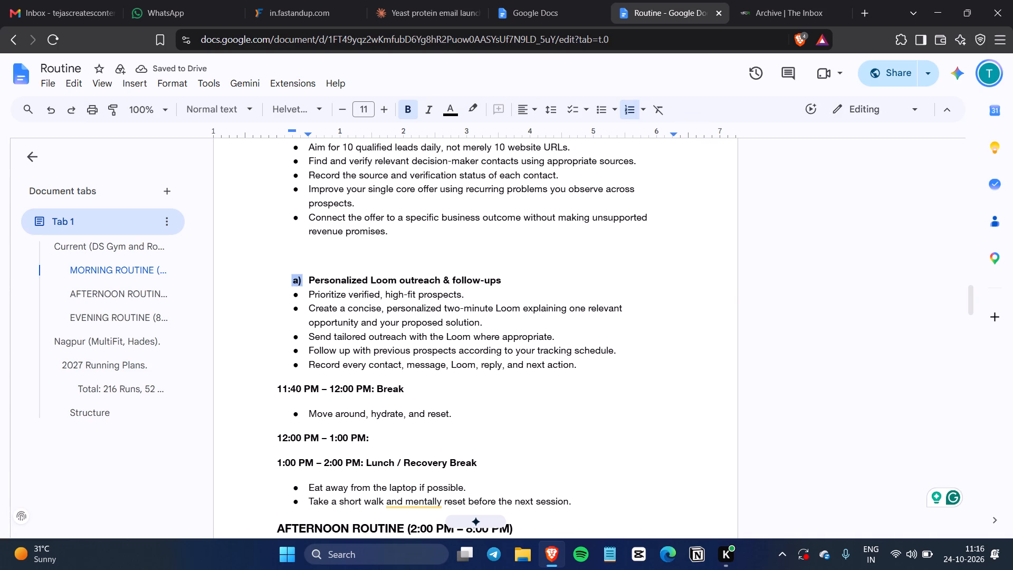
pyautogui.click(299, 283)
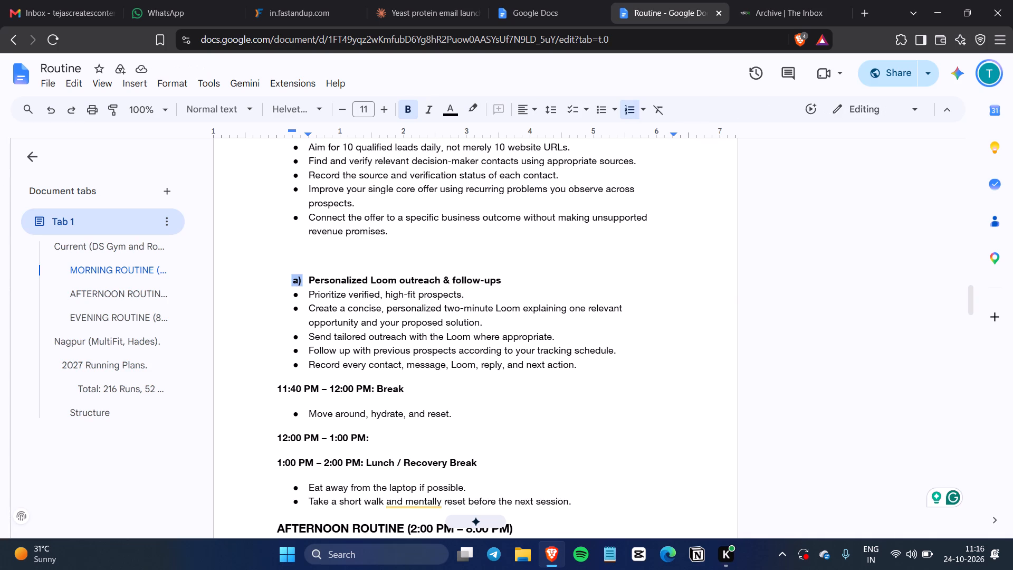
pyautogui.click(355, 291)
pyautogui.click(297, 278)
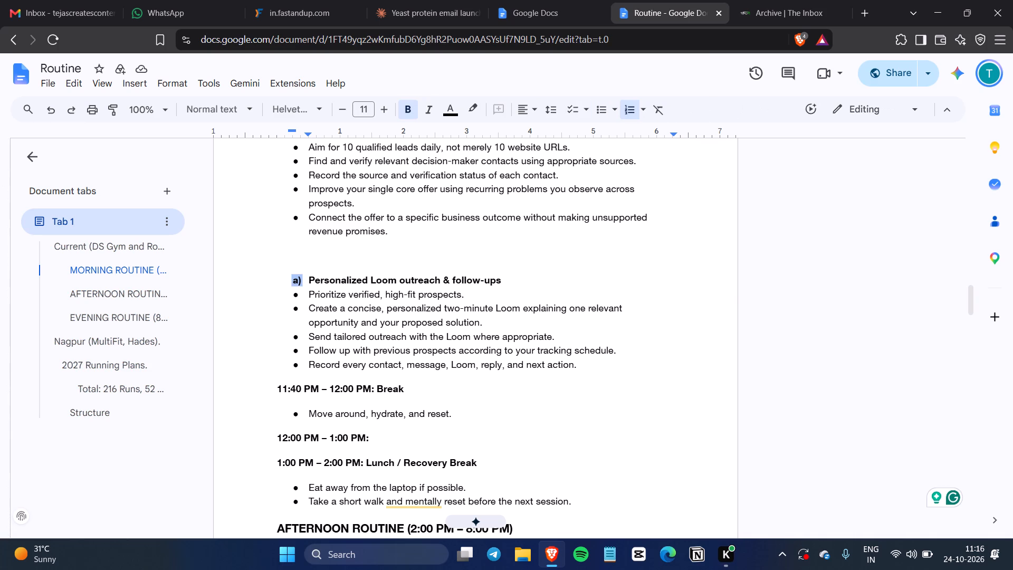
pyautogui.click(297, 278)
pyautogui.click(297, 278)
pyautogui.press('BackSpace')
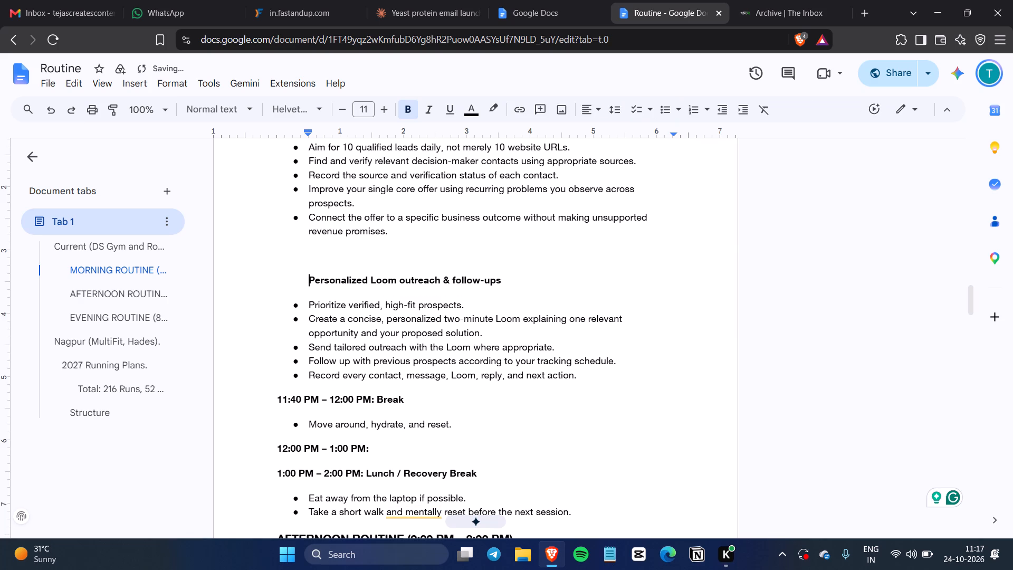
pyautogui.press('c')
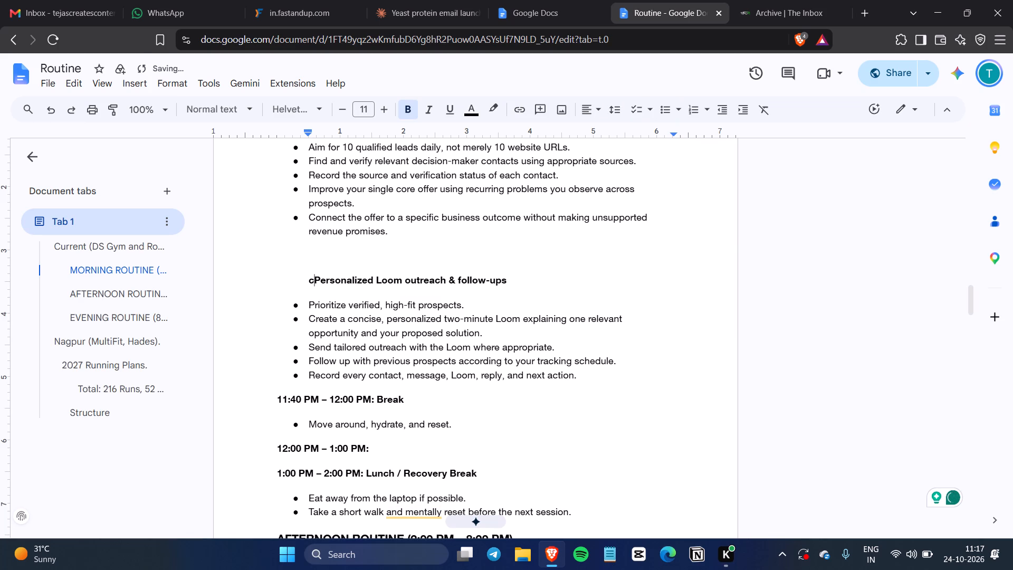
pyautogui.hotkey('shift', ')')
pyautogui.press('space')
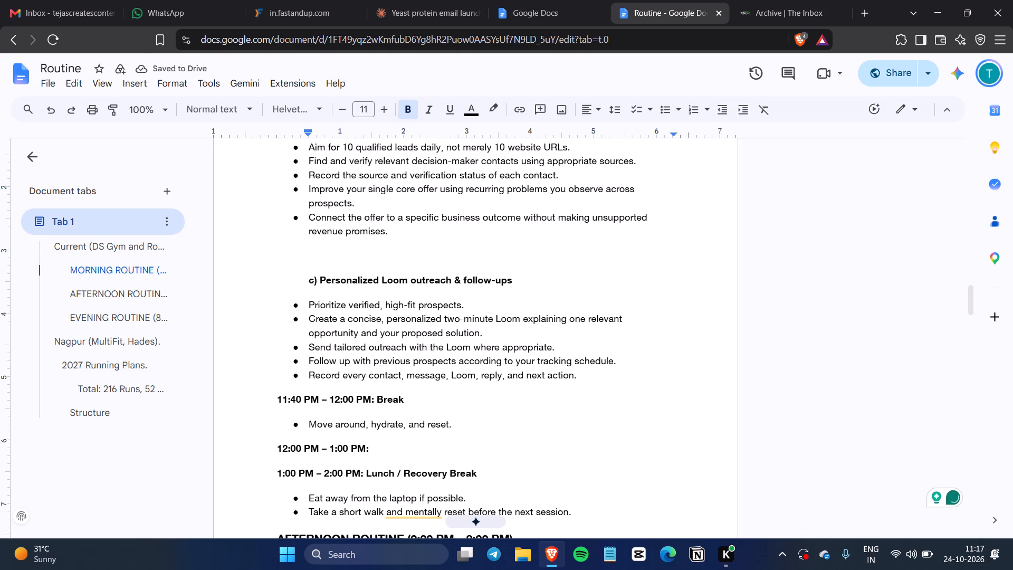
# Remove the indent of the "c) Personalized Loom outreach & follow-ups" title so it aligns with the page margin.
pyautogui.press('Left')
pyautogui.press('Left')
pyautogui.press('Left')
pyautogui.press('Left')
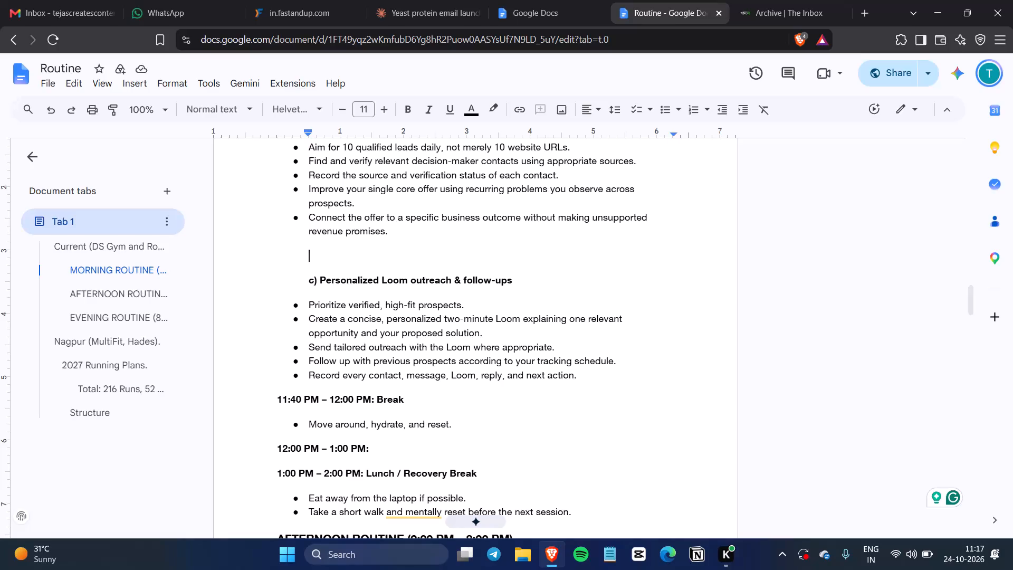
pyautogui.press('Down')
pyautogui.press('BackSpace')
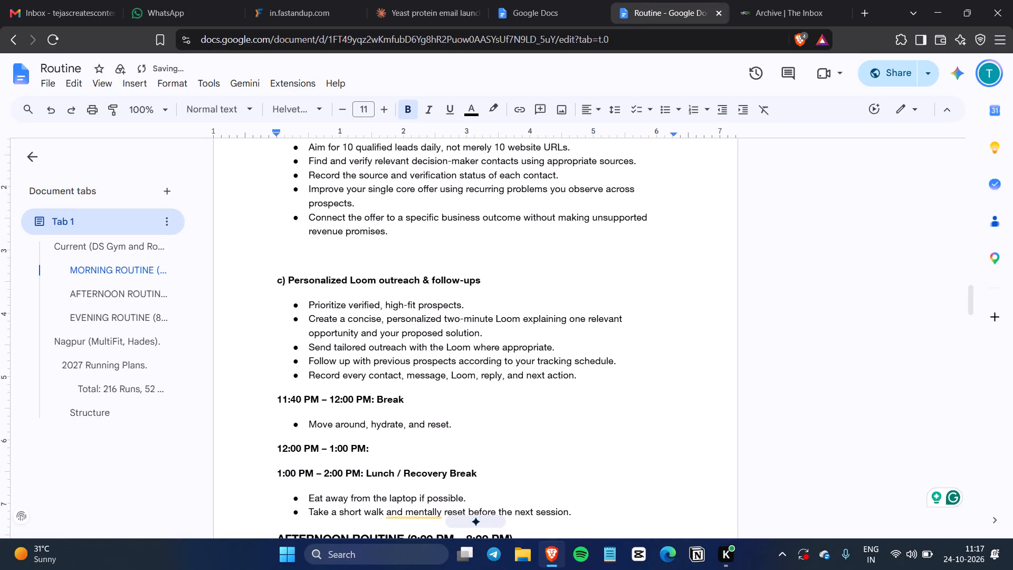
# Add an unbulleted heading "b) Verification and Outreach Process" below the "Aim for 10 qualified leads daily" bullet.
pyautogui.scroll(1, 414, 306)
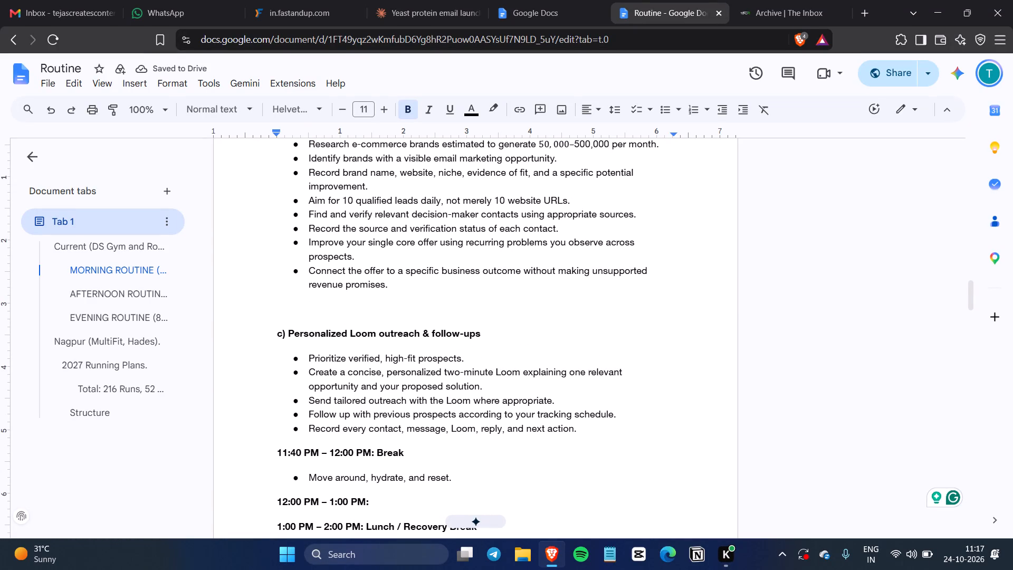
pyautogui.click(587, 202)
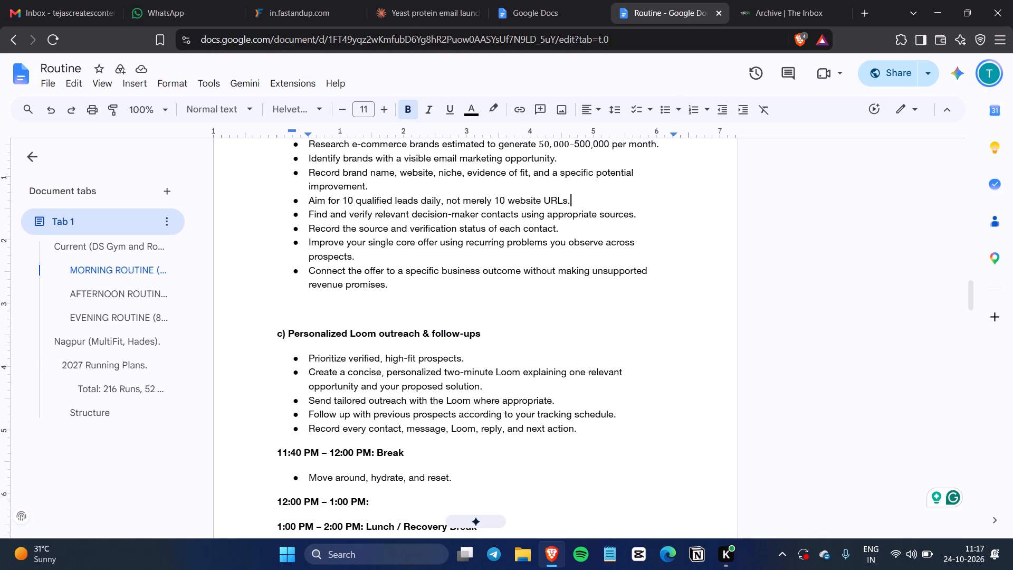
pyautogui.press('Return')
pyautogui.press('Return')
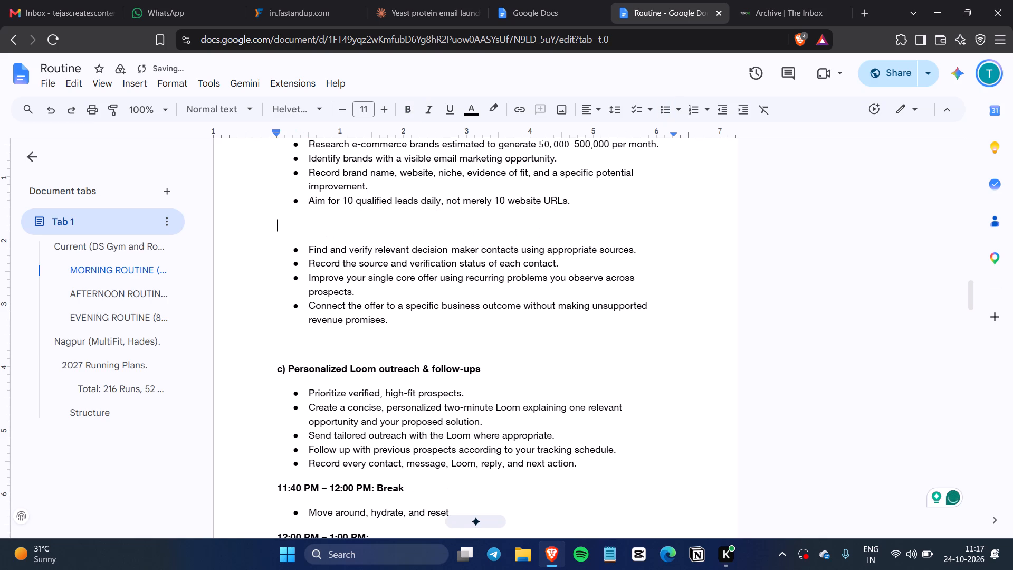
pyautogui.press('b')
pyautogui.write(')')
pyautogui.press('space')
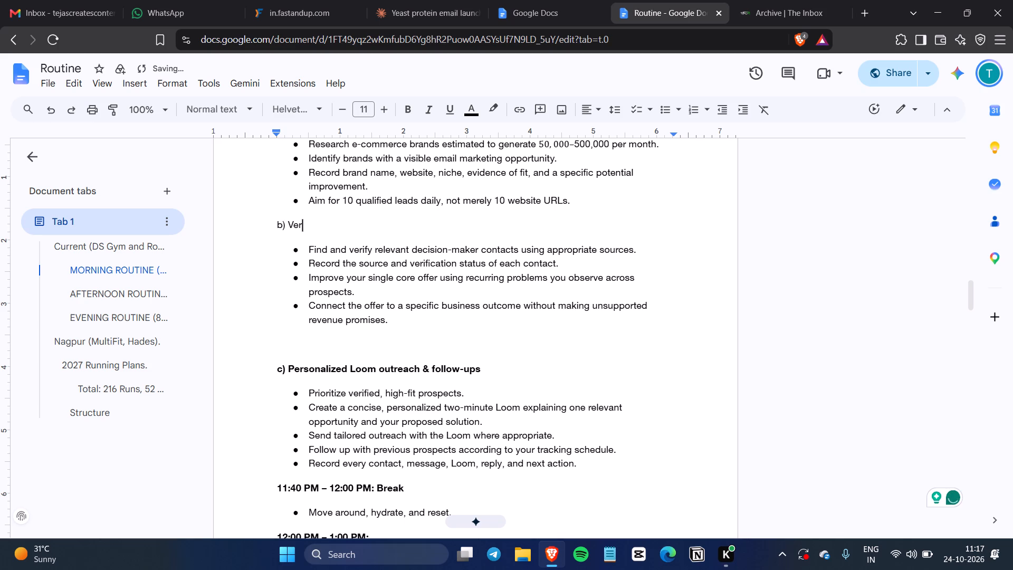
pyautogui.write('if')
pyautogui.write('ication')
pyautogui.press('space')
pyautogui.write('and')
pyautogui.press('space')
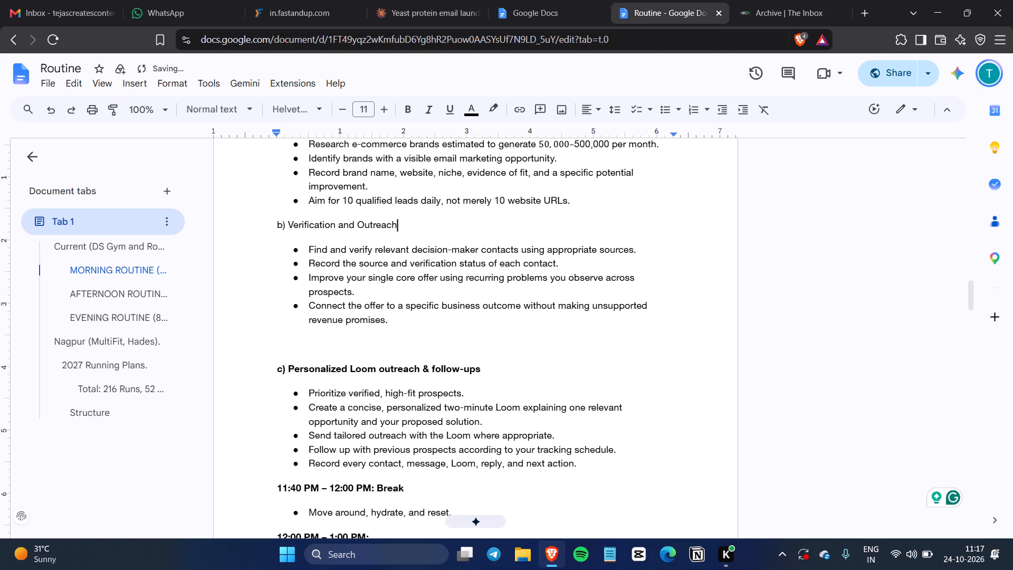
pyautogui.write('rocess')
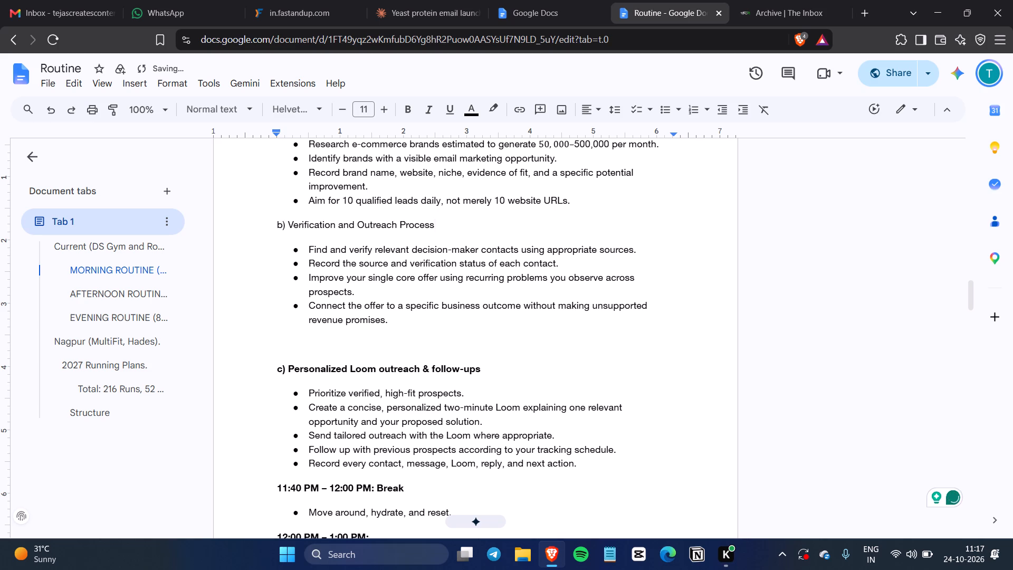
# Change "Outreach" and "Process" to lowercase initials so the heading reads "b) Verification and outreach process".
pyautogui.click(406, 225)
pyautogui.press('BackSpace')
pyautogui.press('p')
pyautogui.click(367, 228)
pyautogui.press('BackSpace')
pyautogui.press('o')
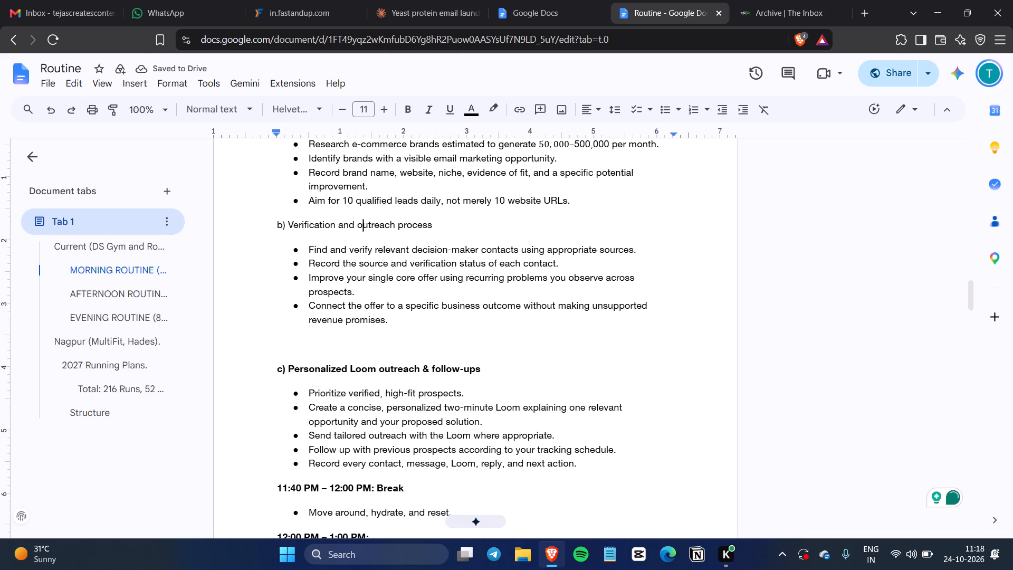
# Make the entire "b) Verification and outreach process" heading bold.
pyautogui.click(442, 229)
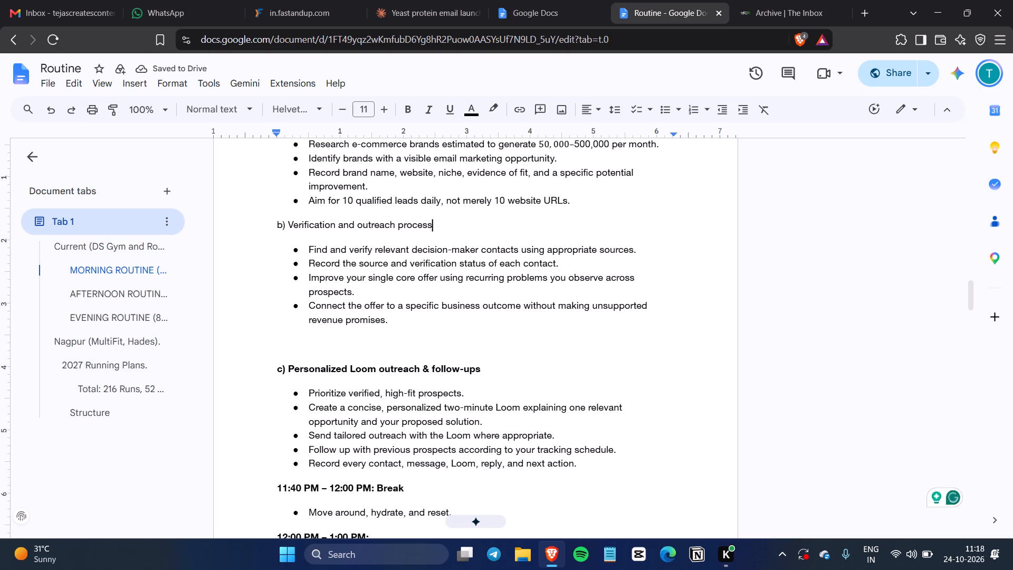
pyautogui.moveTo(442, 229); pyautogui.dragTo(269, 229)
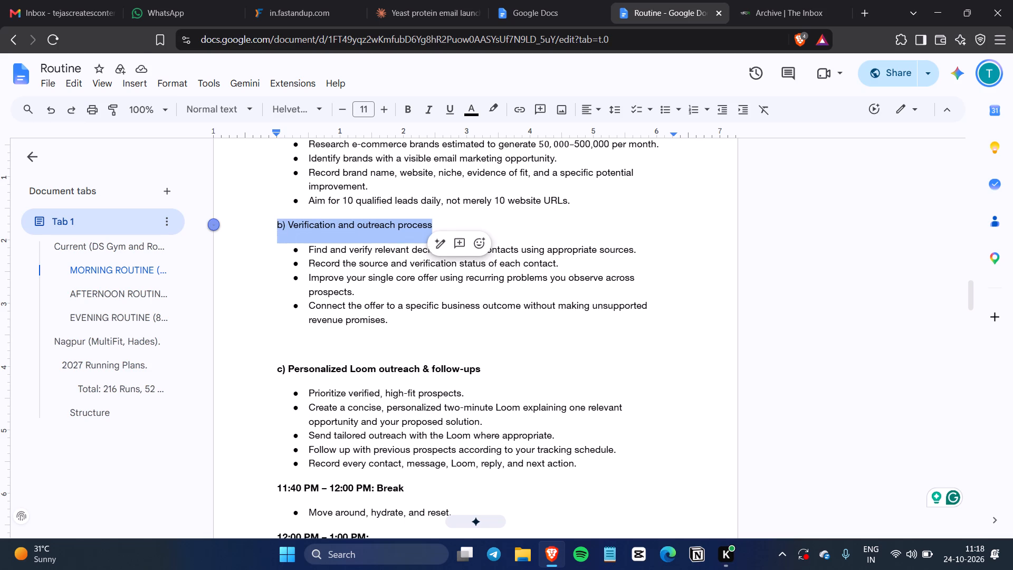
pyautogui.click(408, 108)
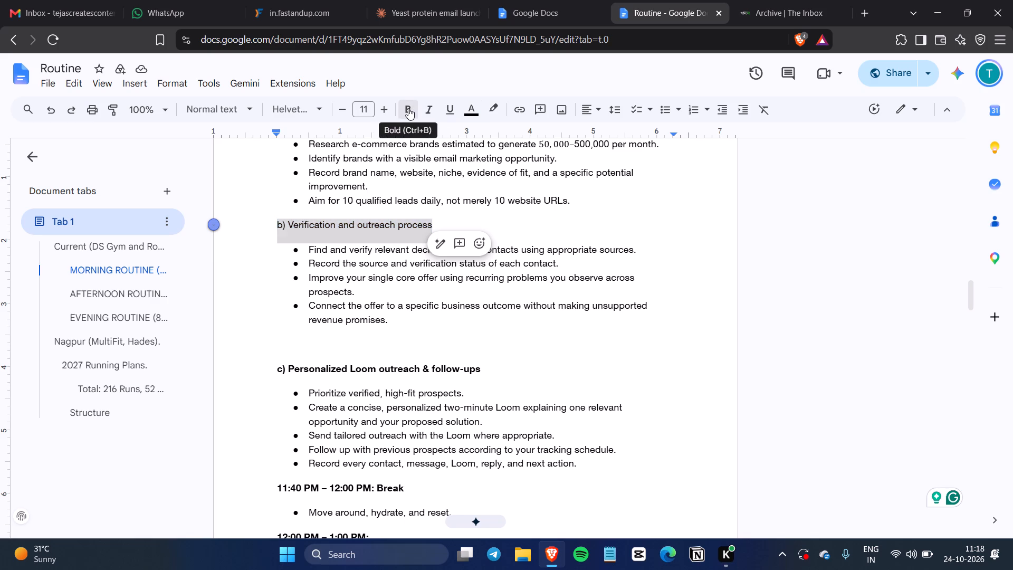
# Remove the blank lines above the "c) Personalized Loom outreach & follow-ups" heading.
pyautogui.click(382, 251)
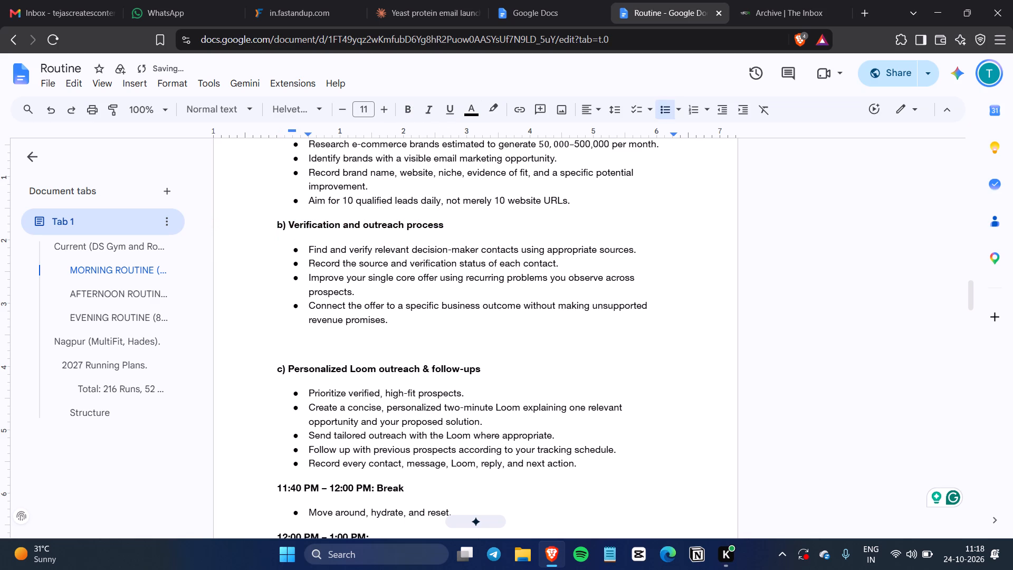
pyautogui.click(298, 351)
pyautogui.press('BackSpace')
pyautogui.press('BackSpace')
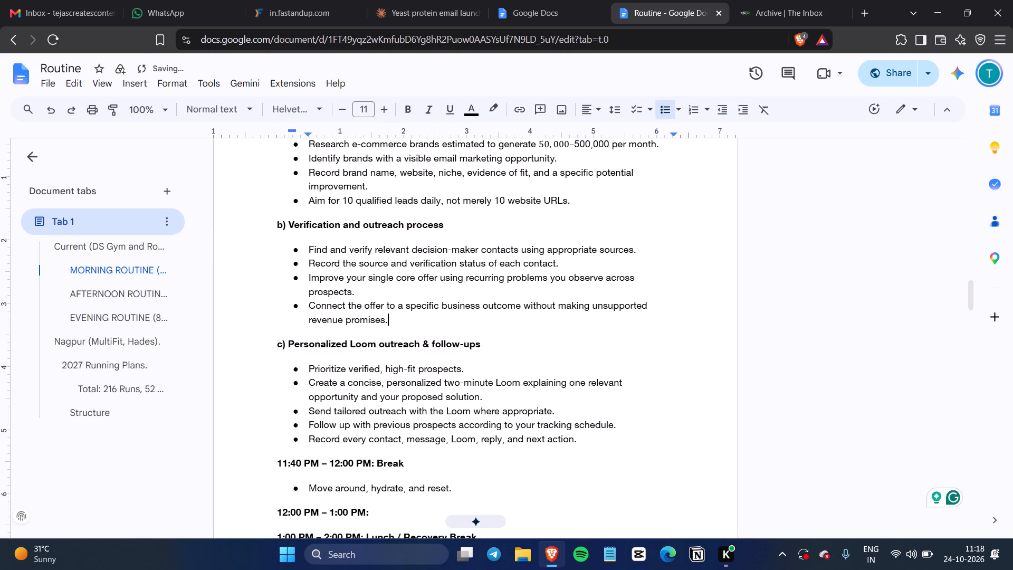
# Prefix the "Lead generation (Outreach Infrastructure)" title with "a)" and place it on its own line below "10:10 AM – 12:10 PM:".
pyautogui.scroll(1, 298, 351)
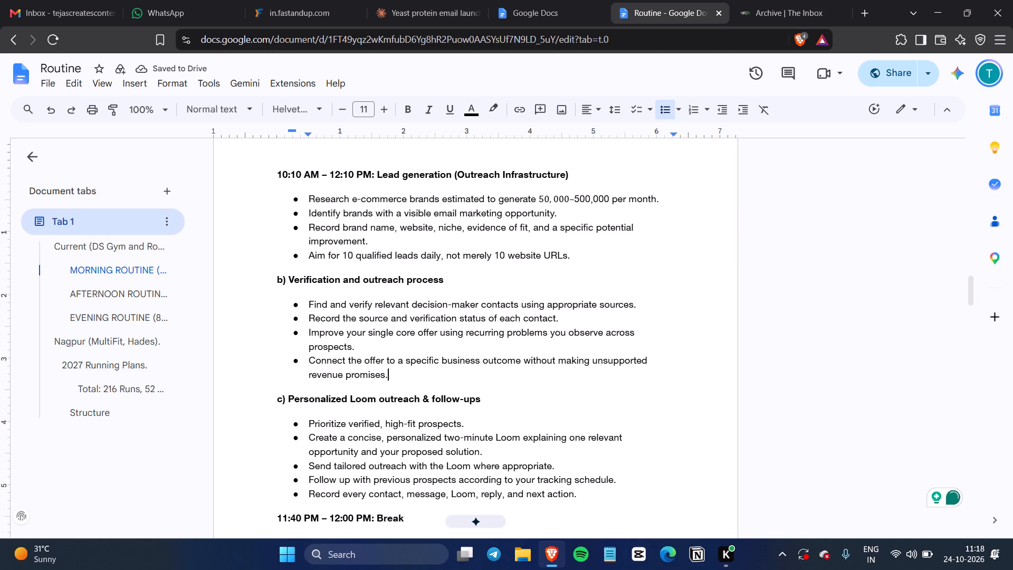
pyautogui.click(376, 179)
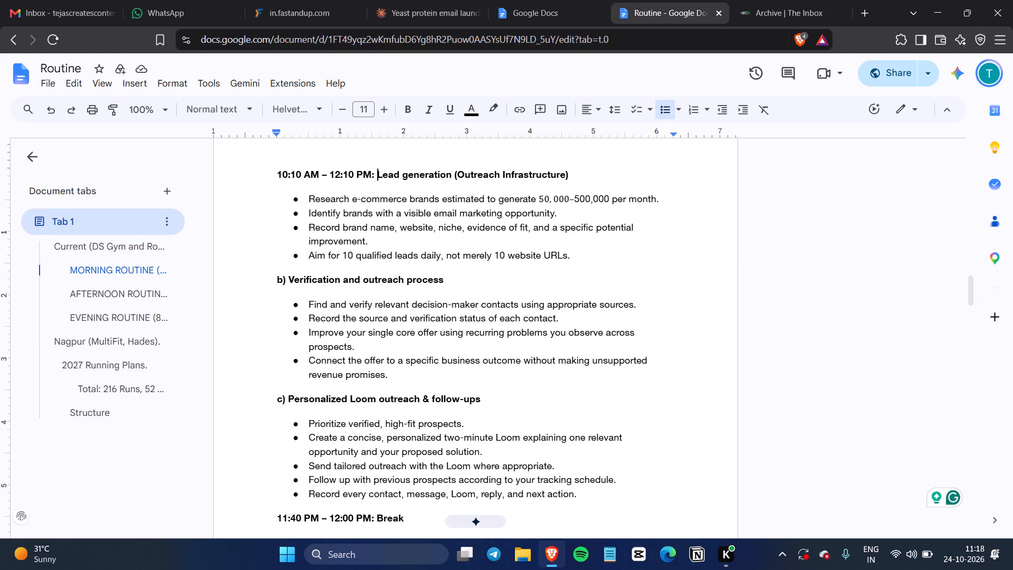
pyautogui.press('a')
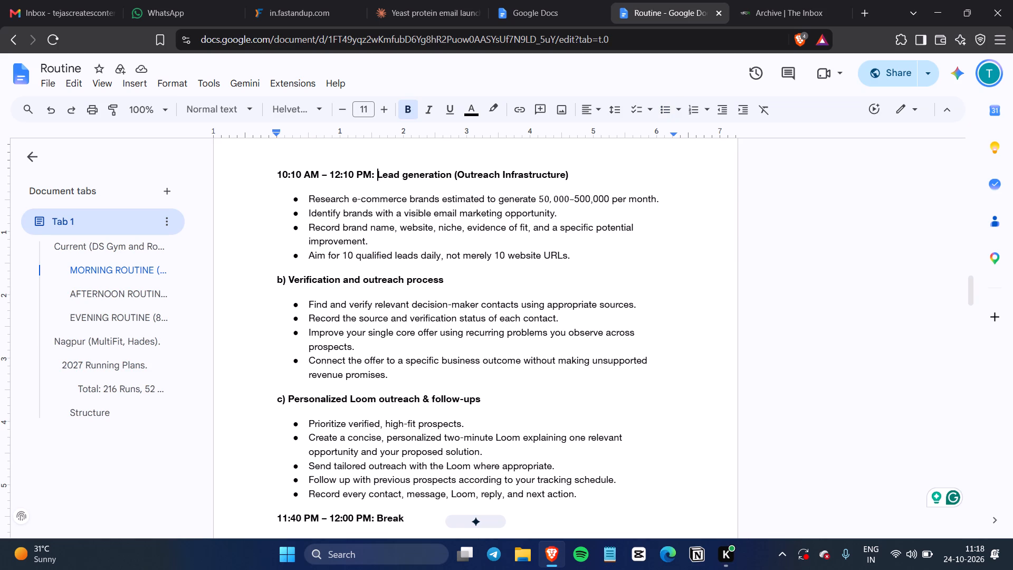
pyautogui.write(')')
pyautogui.press('space')
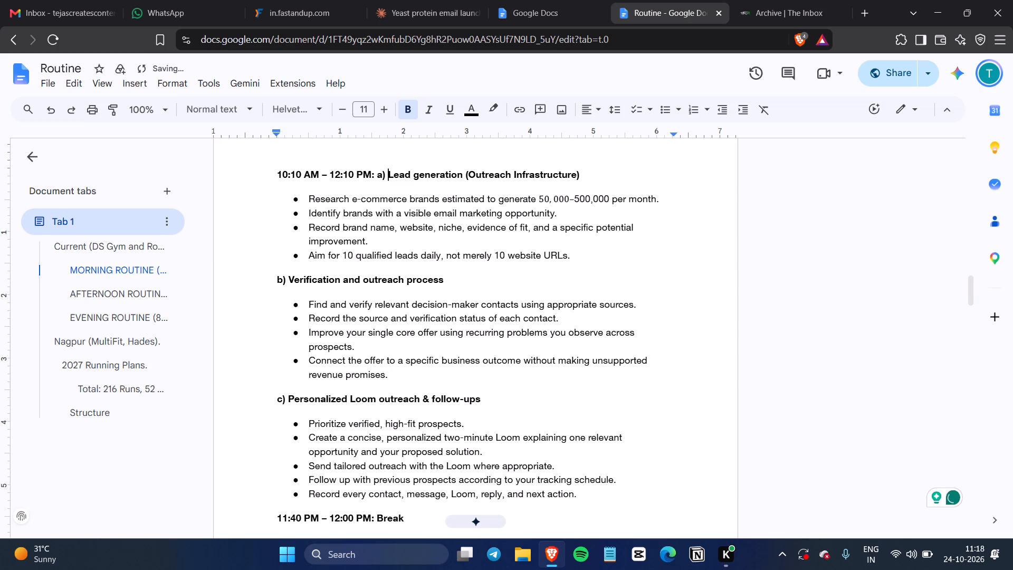
pyautogui.click(376, 178)
pyautogui.press('Return')
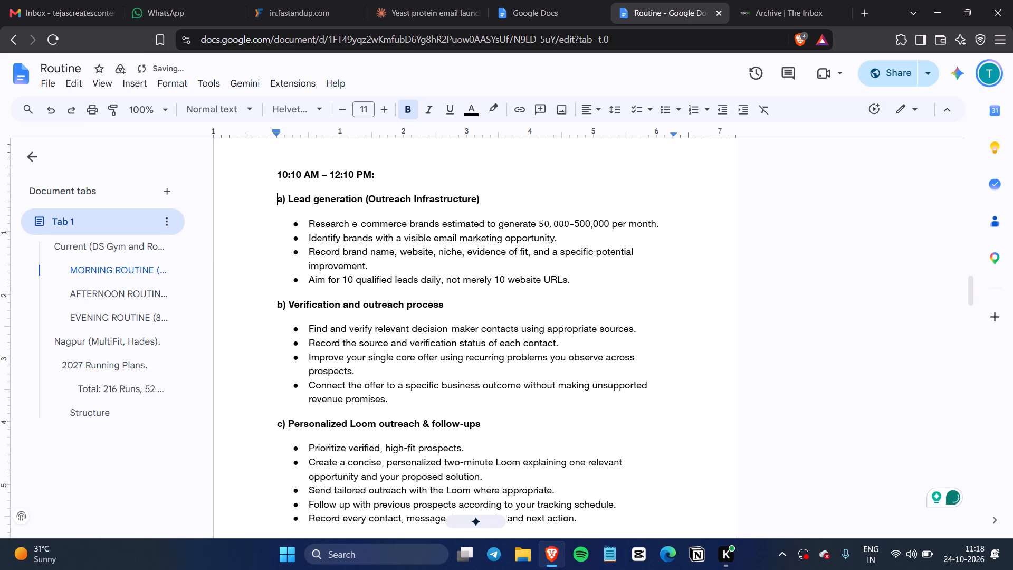
# Reword the b) heading to read "b) Verification of contacts".
pyautogui.scroll(-1, 376, 178)
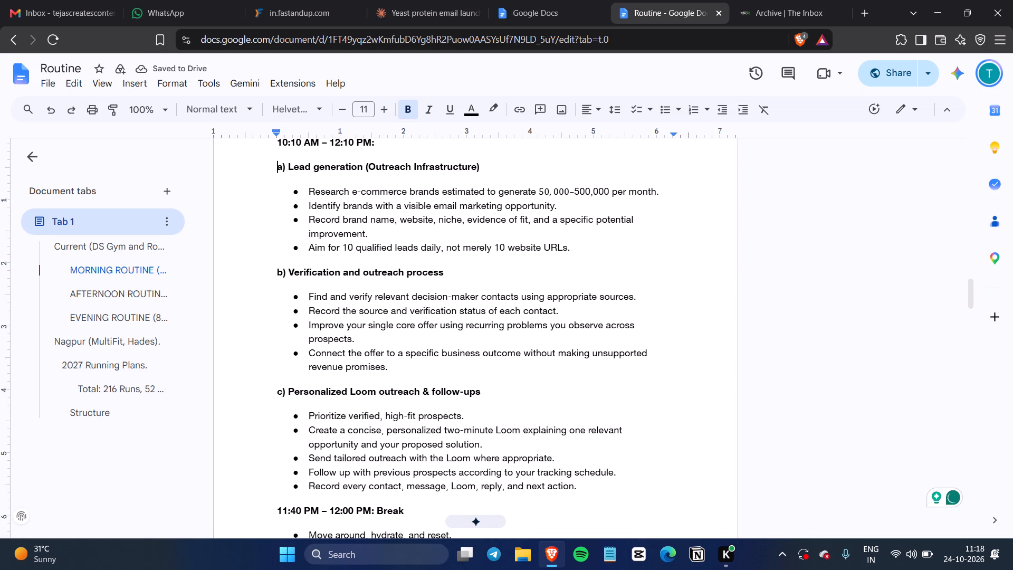
pyautogui.scroll(-2, 427, 284)
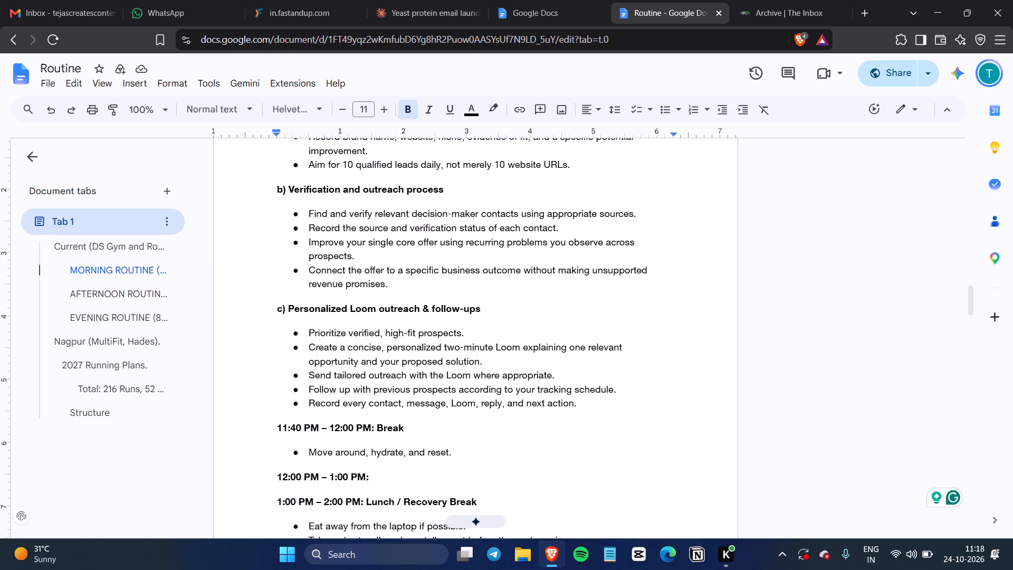
pyautogui.scroll(2, 427, 284)
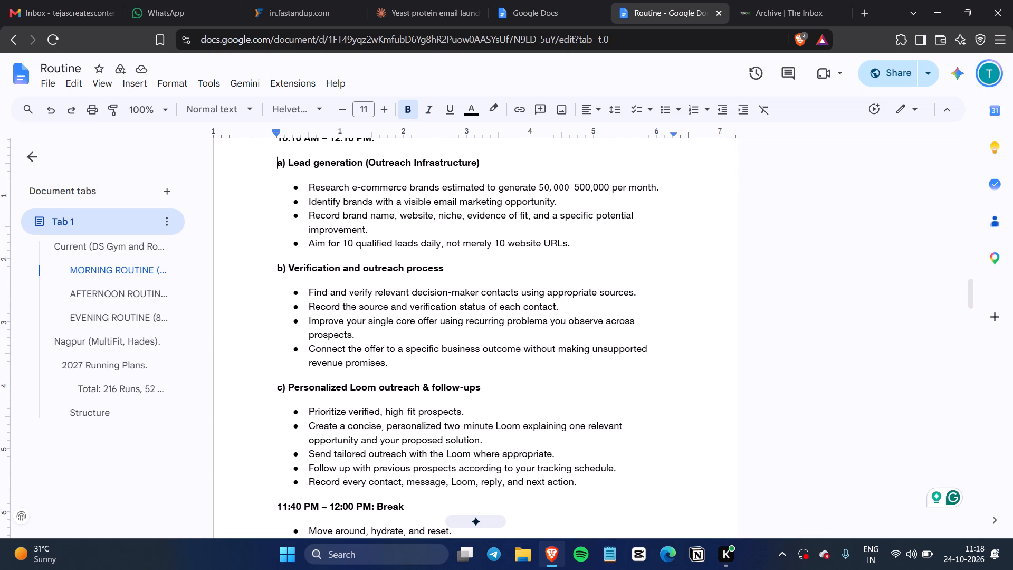
pyautogui.click(396, 364)
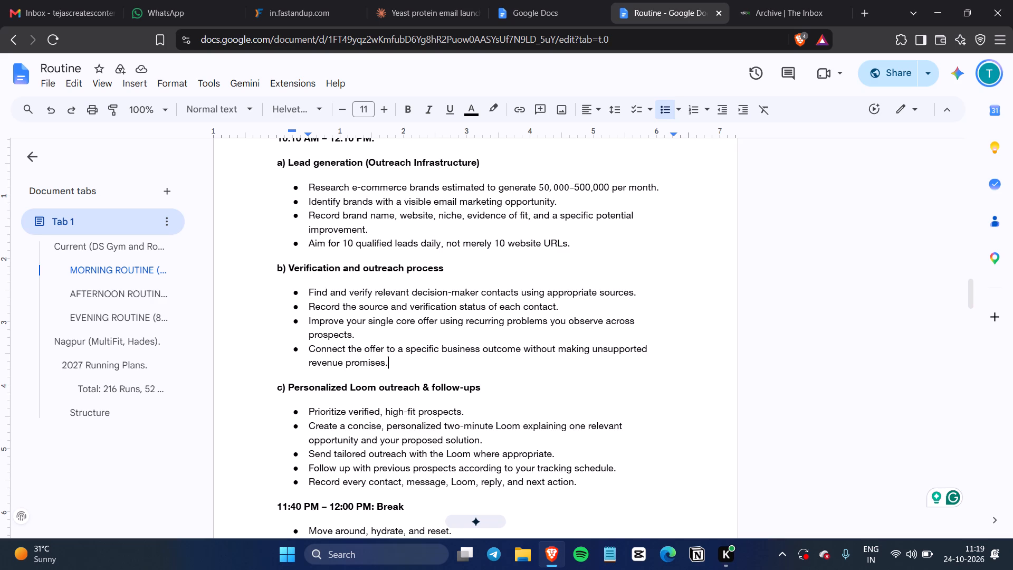
pyautogui.moveTo(448, 265); pyautogui.dragTo(366, 269)
pyautogui.press('BackSpace')
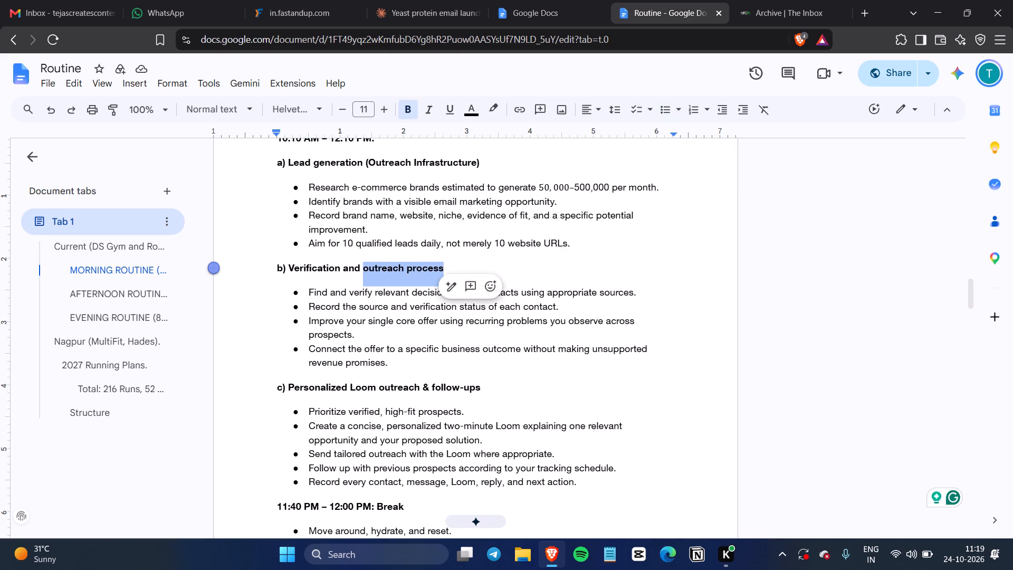
pyautogui.press('BackSpace')
pyautogui.press('BackSpace')
pyautogui.press('BackSpace')
pyautogui.press('BackSpace')
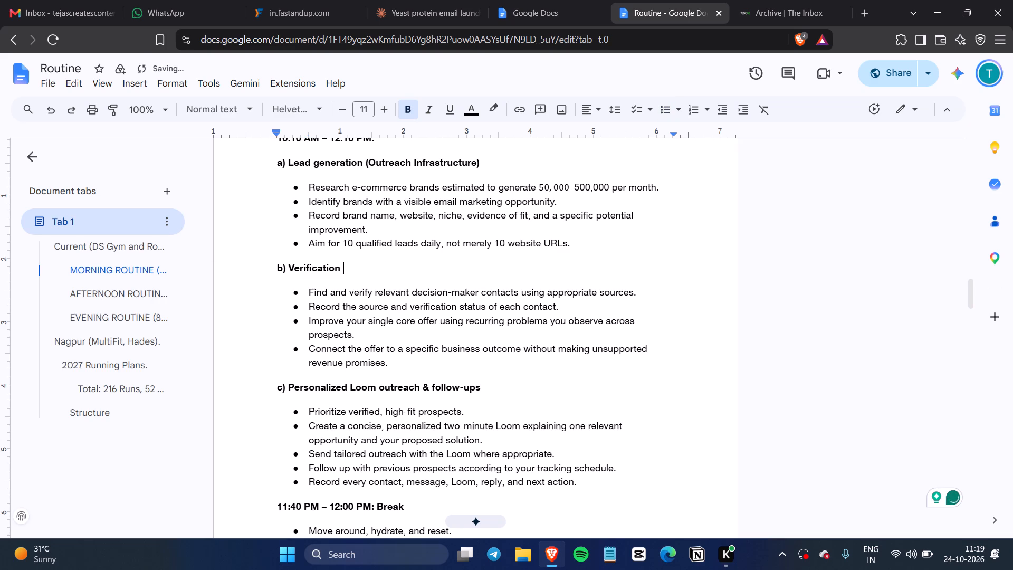
pyautogui.press('o')
pyautogui.write('f')
pyautogui.press('space')
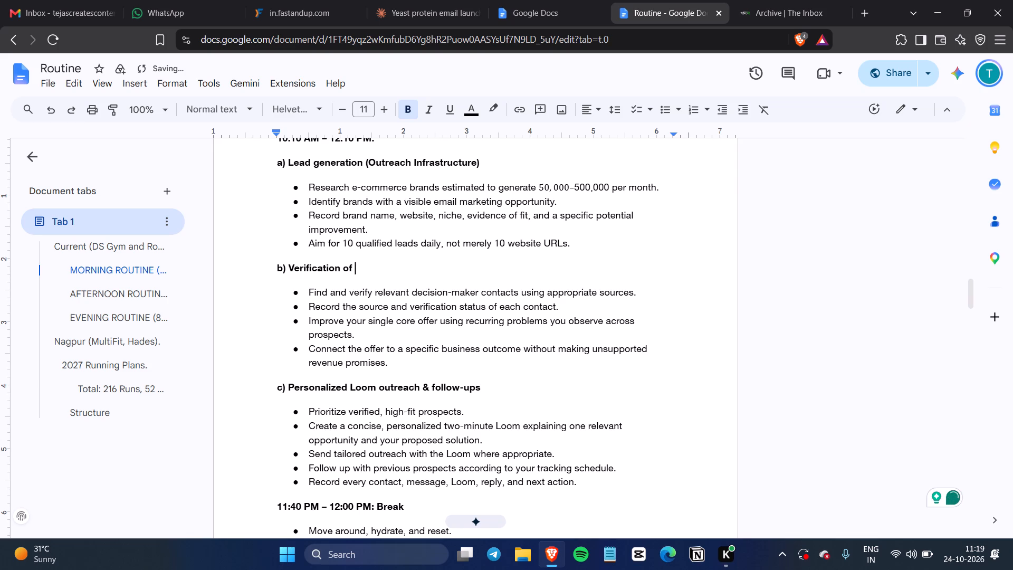
pyautogui.write('contacts')
# Review the lettered subsections of the 10:10 AM – 12:10 PM block and the empty 12:00 PM – 1:00 PM slot.
pyautogui.scroll(1, 366, 269)
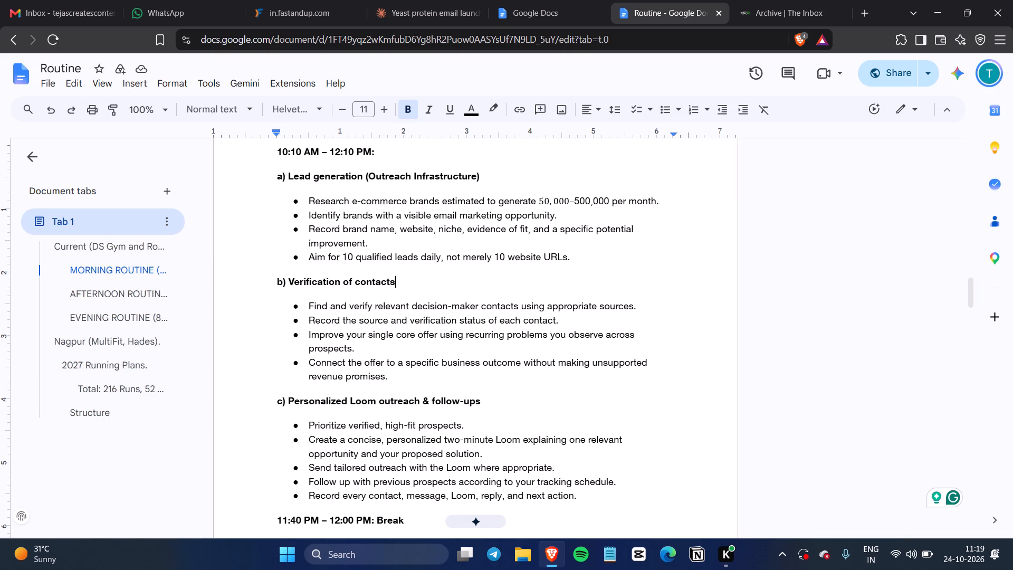
pyautogui.scroll(2, 332, 216)
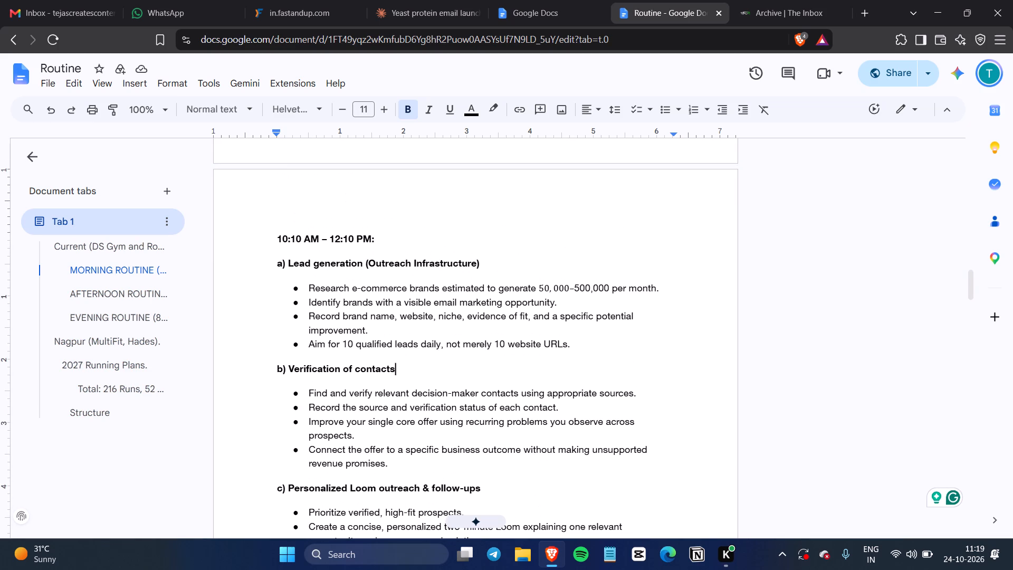
pyautogui.scroll(-2, 332, 216)
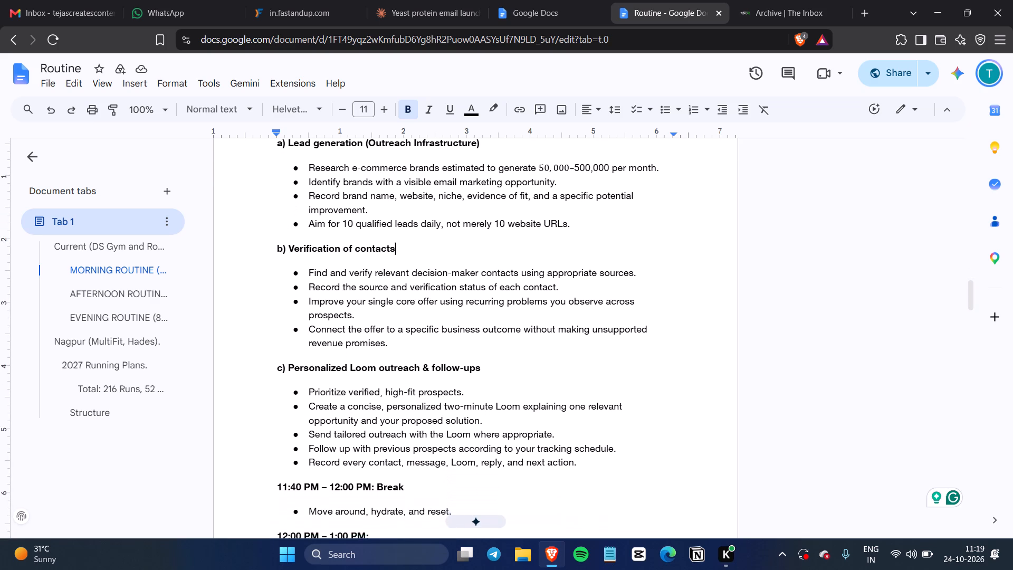
pyautogui.scroll(1, 332, 216)
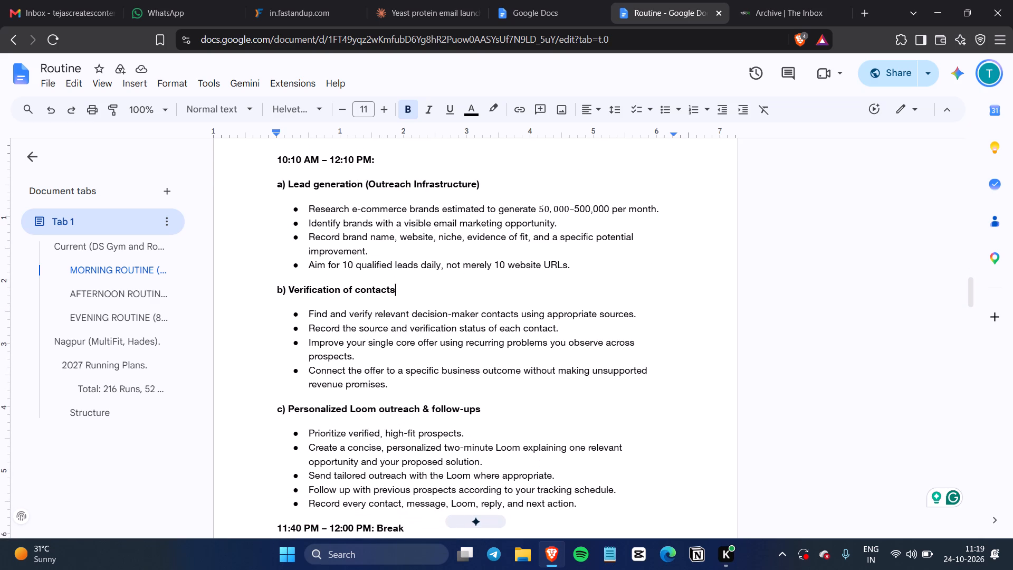
pyautogui.scroll(-2, 332, 216)
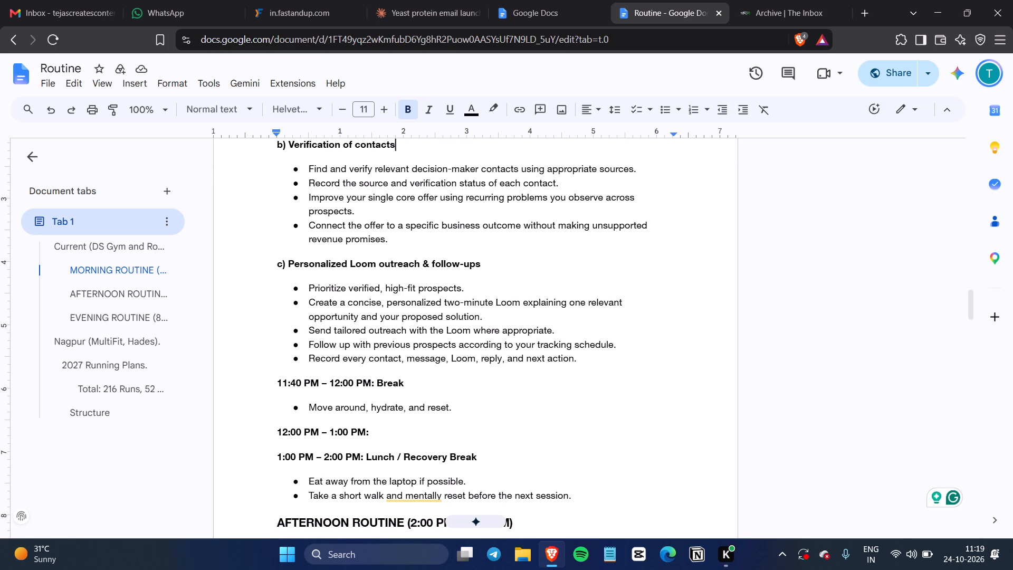
pyautogui.click(371, 434)
pyautogui.scroll(1, 371, 434)
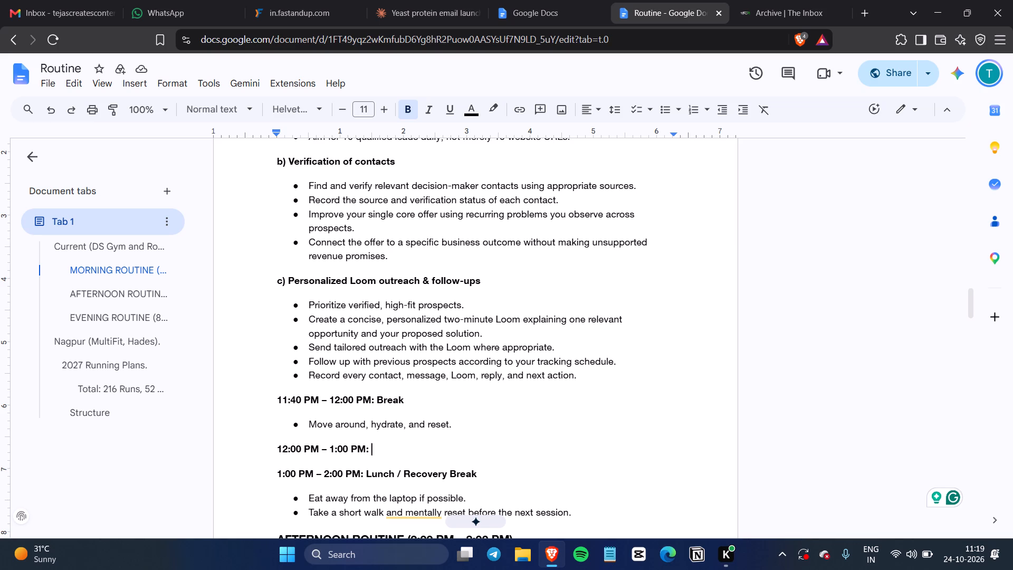
pyautogui.click(371, 434)
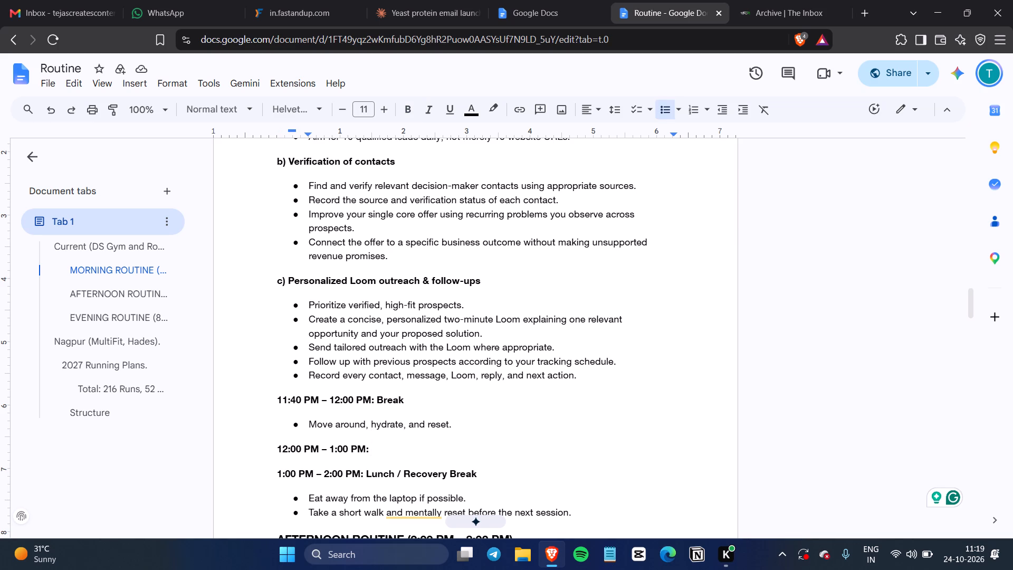
# Copy the "Email strategy & skill improvement" title and bullets from the 8:20 AM – 9:10 AM block into the 12:00 PM – 1:00 PM slot.
pyautogui.scroll(4, 371, 434)
pyautogui.scroll(-1, 371, 434)
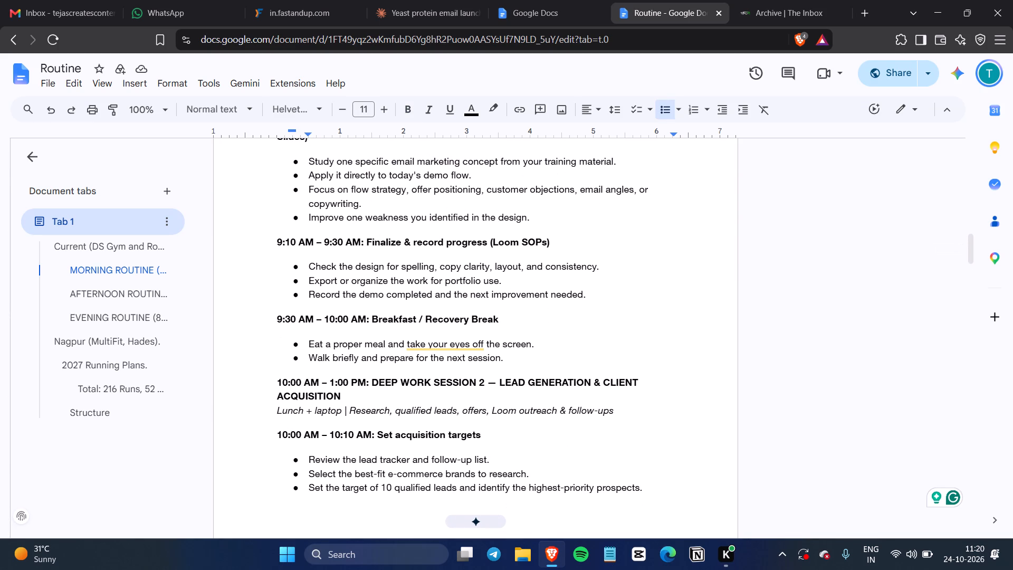
pyautogui.scroll(2, 371, 434)
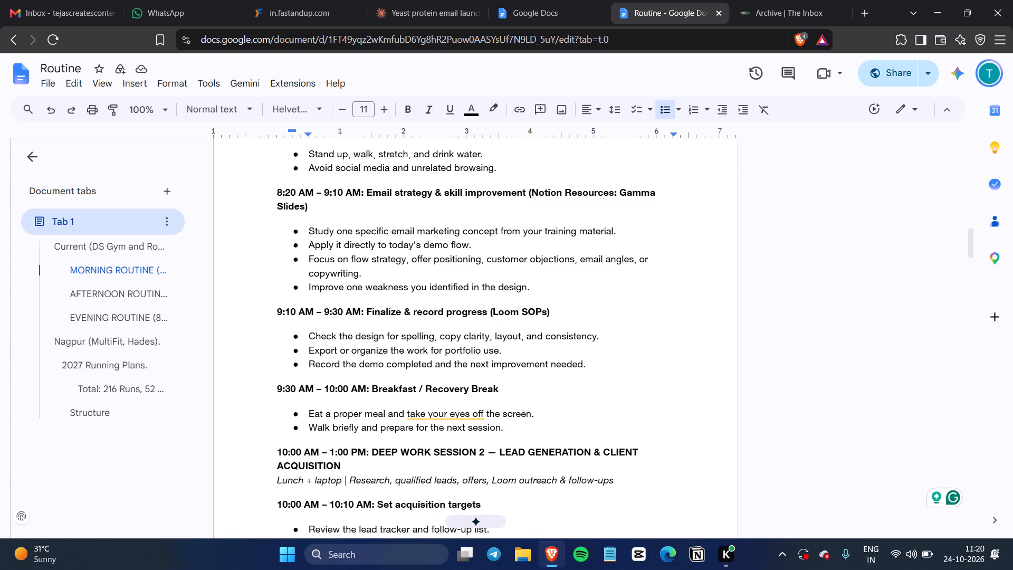
pyautogui.moveTo(366, 195); pyautogui.dragTo(532, 289)
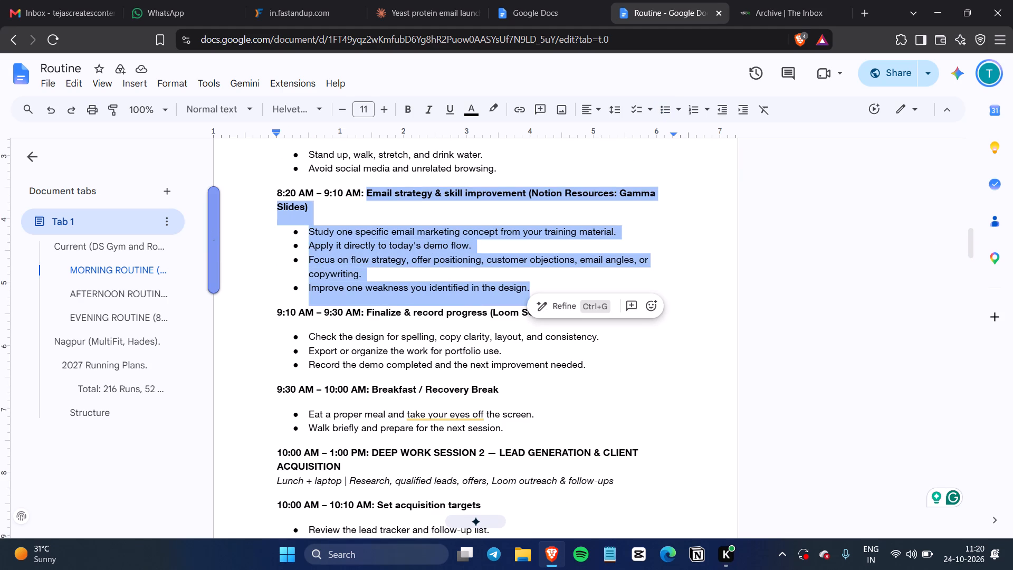
pyautogui.hotkey('ctrl', 'c')
pyautogui.click(532, 289)
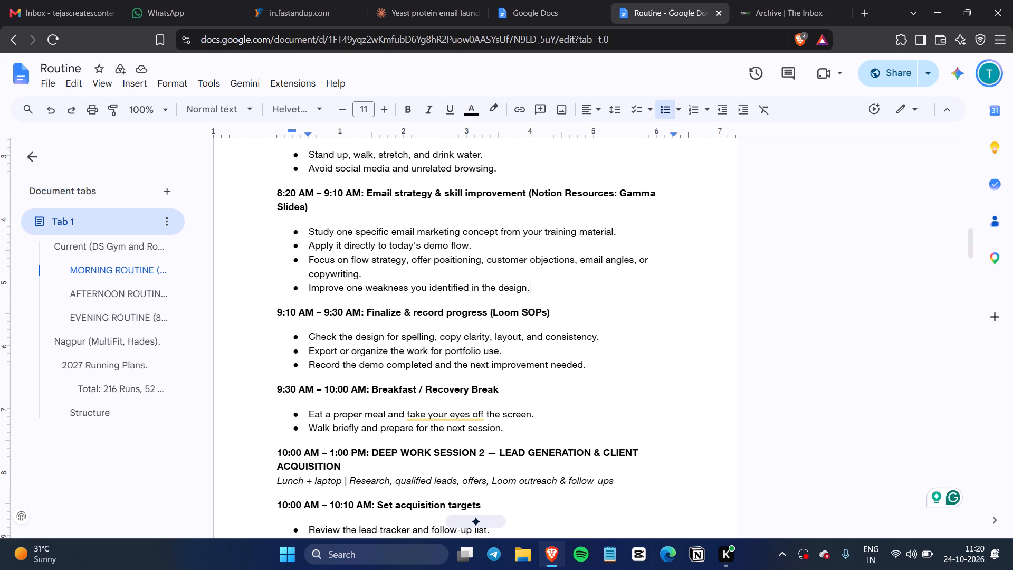
pyautogui.scroll(-5, 532, 289)
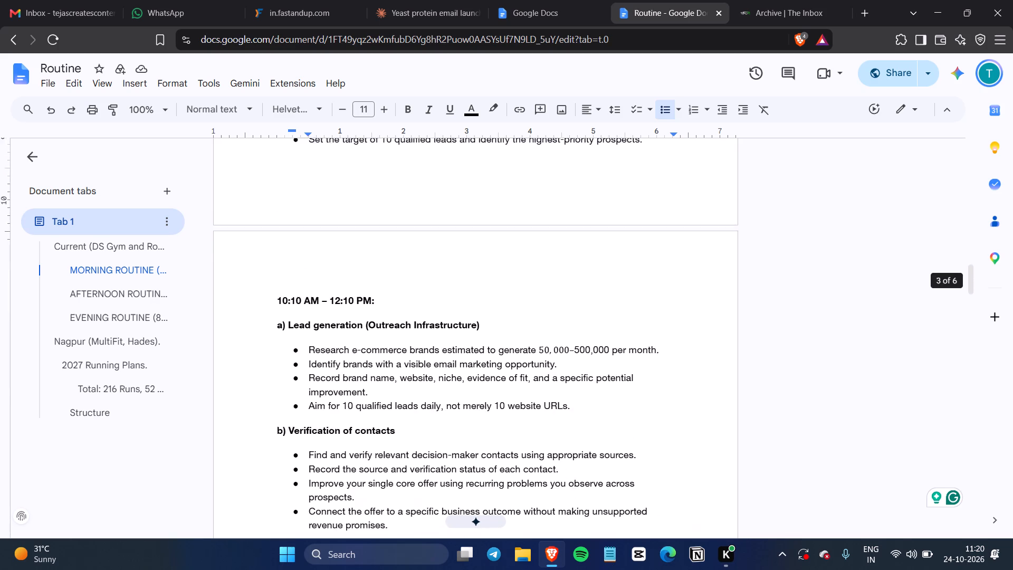
pyautogui.scroll(-3, 532, 289)
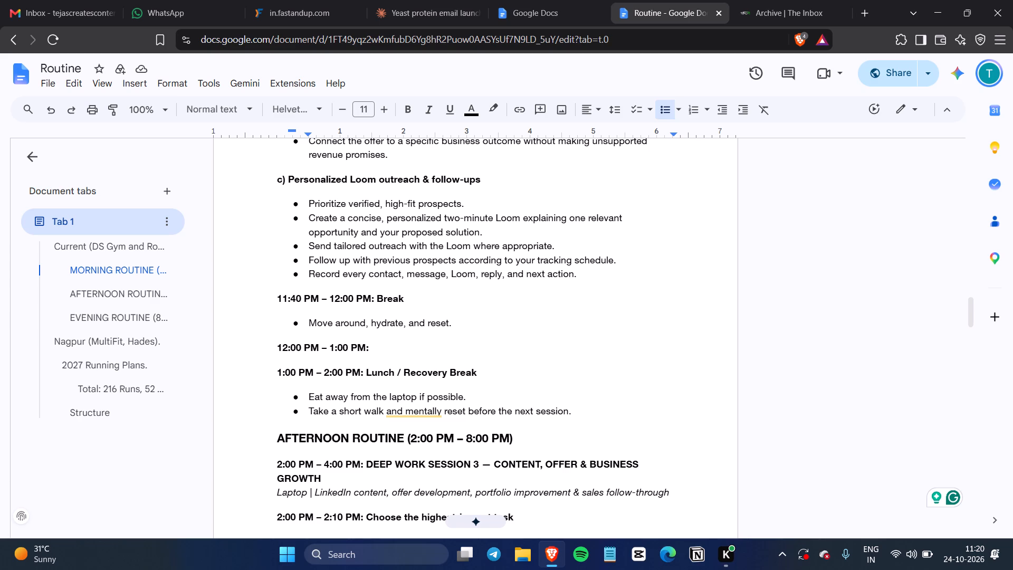
pyautogui.click(401, 347)
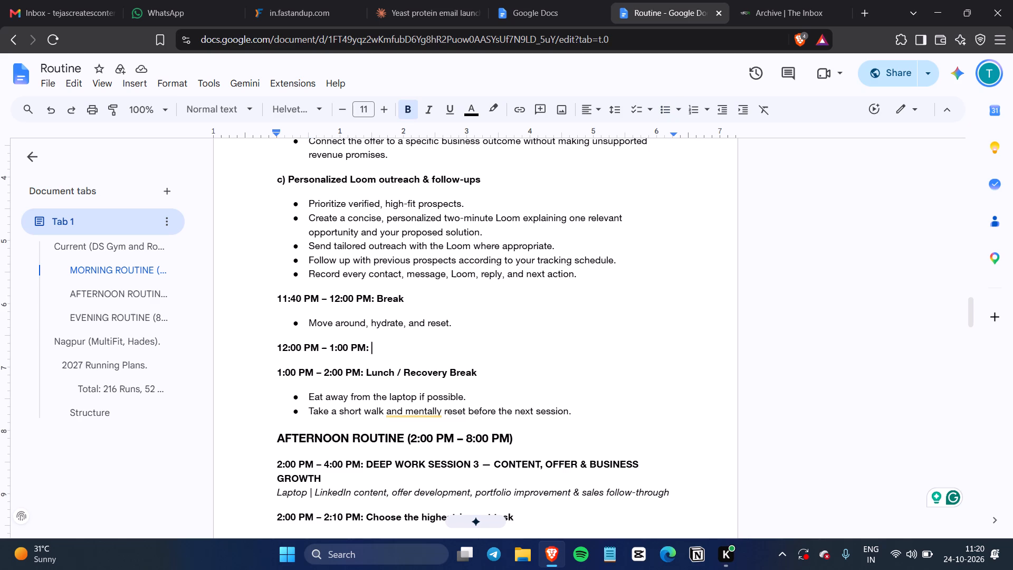
pyautogui.hotkey('ctrl', 'v')
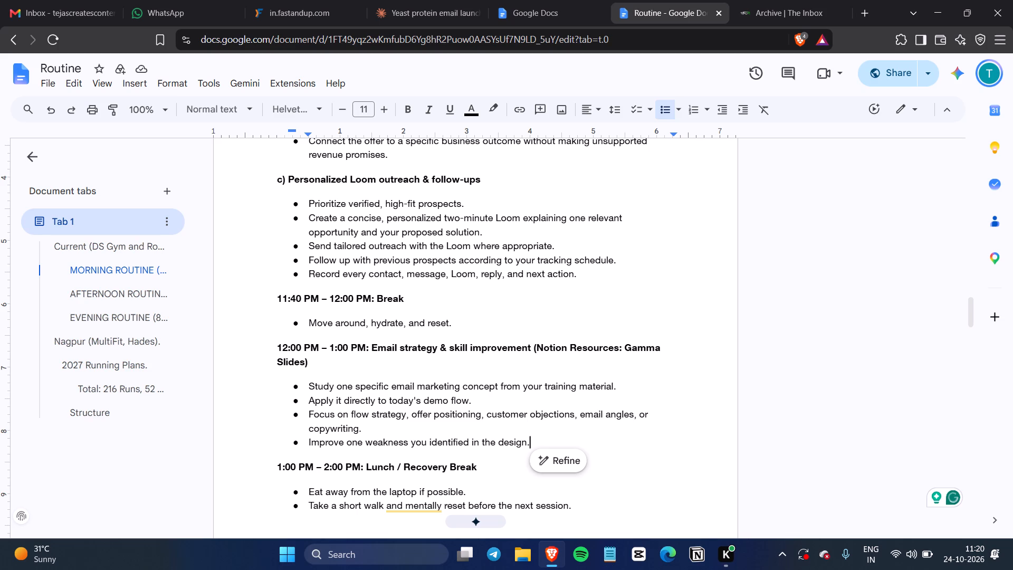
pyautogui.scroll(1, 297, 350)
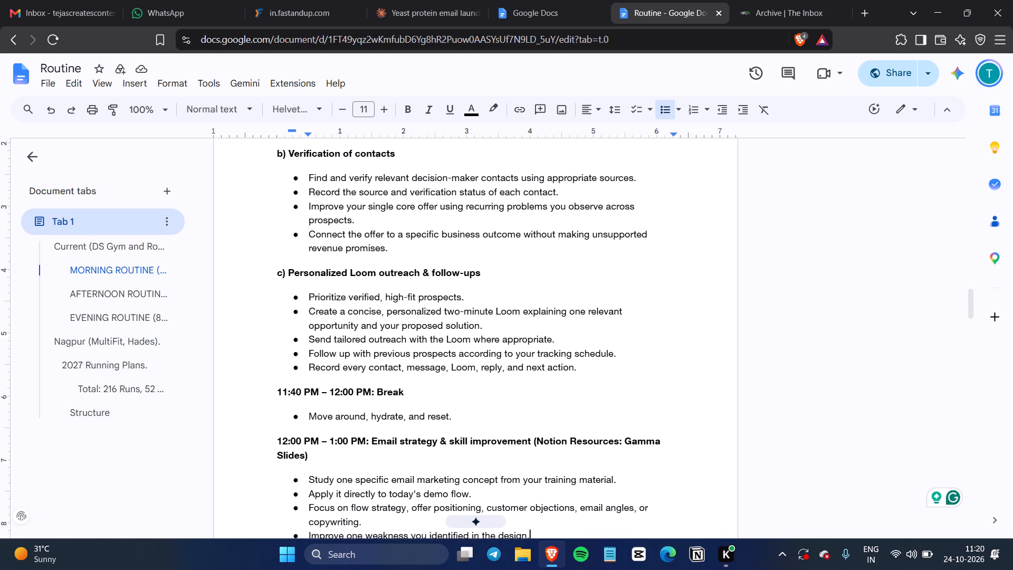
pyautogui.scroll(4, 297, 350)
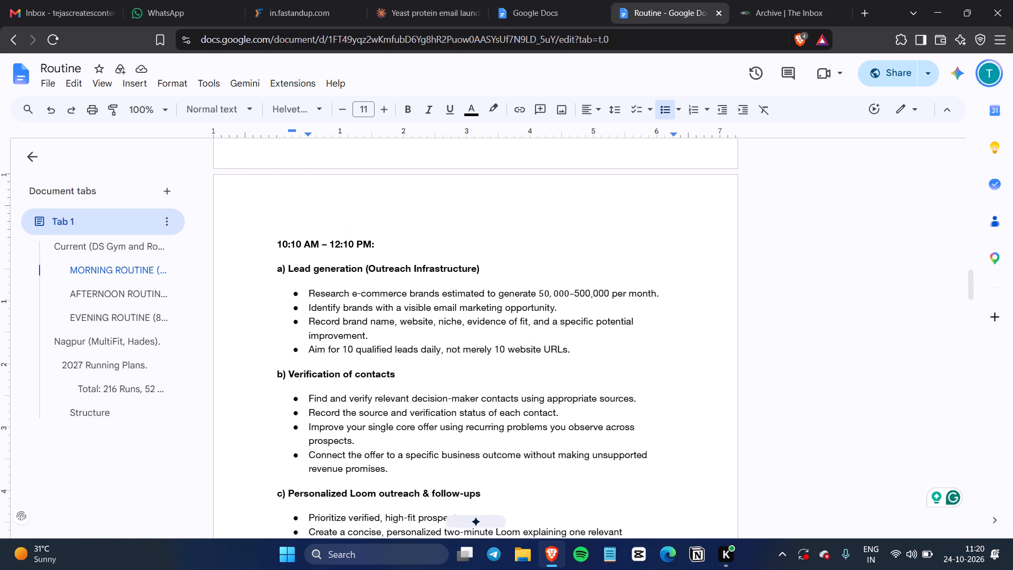
# Change the start time of the Break below the Loom outreach subsection to 12:10 PM.
pyautogui.scroll(2, 297, 350)
pyautogui.scroll(-6, 297, 350)
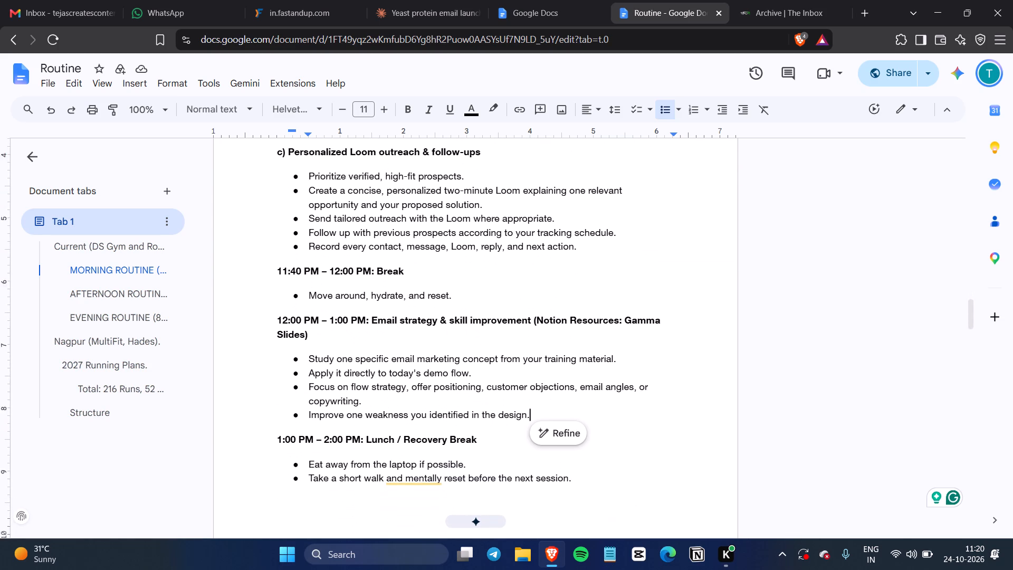
pyautogui.click(286, 252)
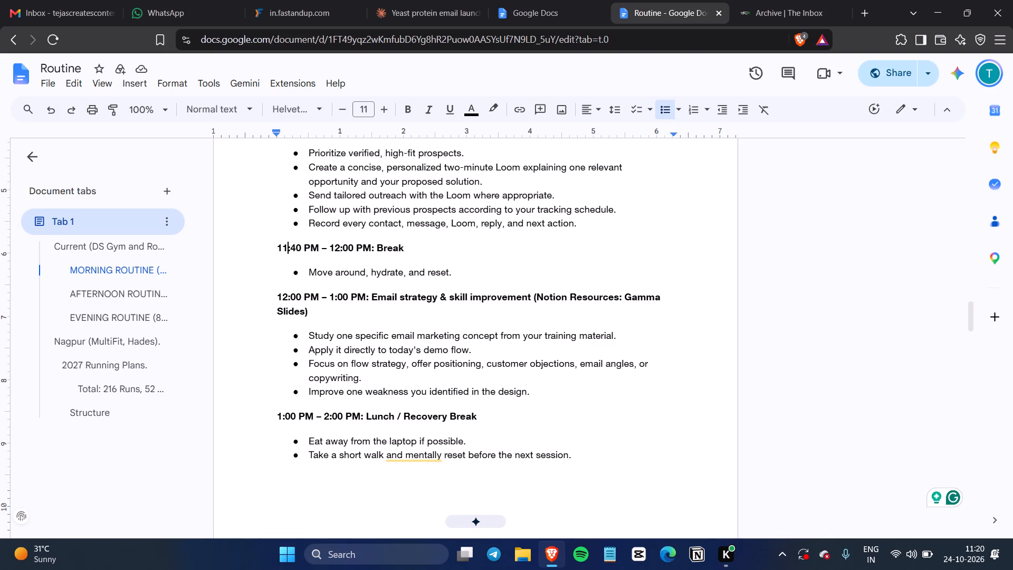
pyautogui.press('BackSpace')
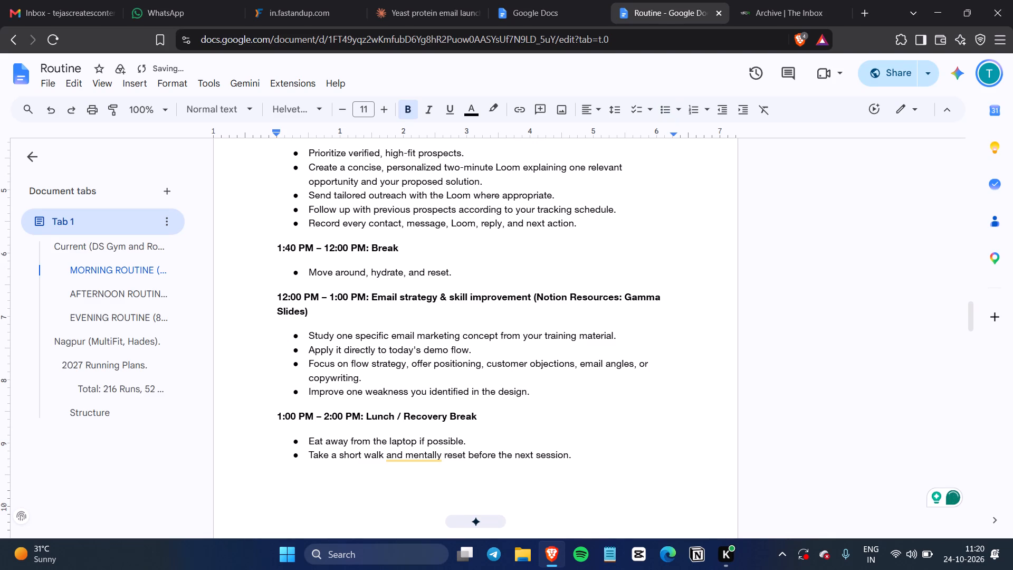
pyautogui.press('2')
pyautogui.press('Right')
pyautogui.press('Right')
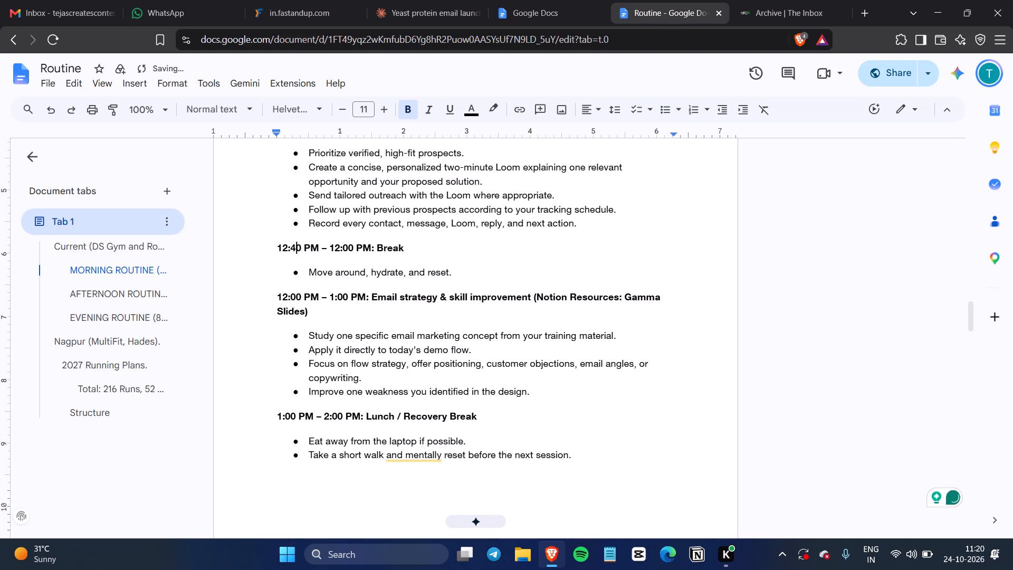
pyautogui.press('BackSpace')
pyautogui.press('2')
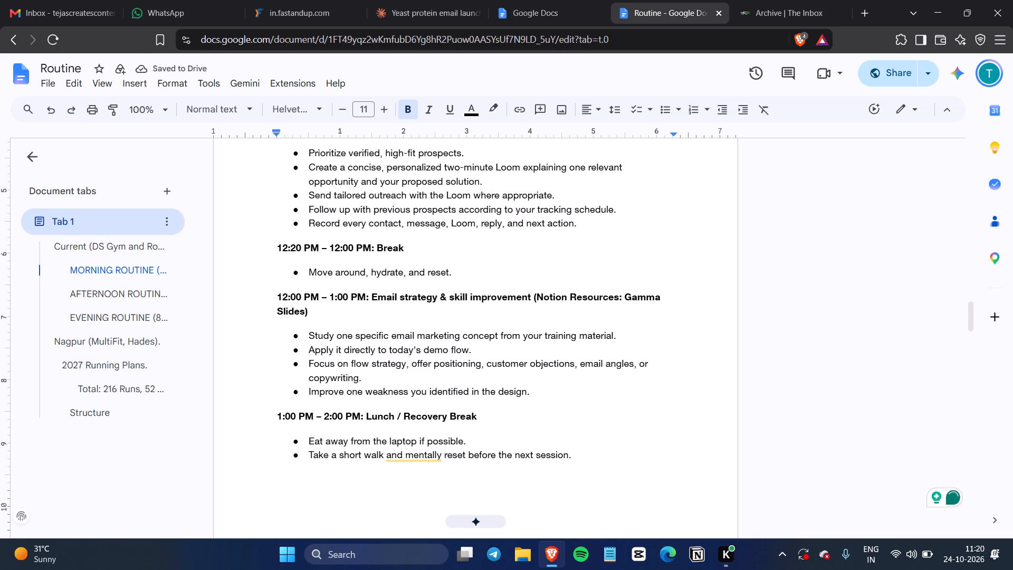
pyautogui.press('BackSpace')
pyautogui.press('1')
# Set the end time of the same Break heading to 12:20 PM.
pyautogui.press('Right')
pyautogui.press('Right')
pyautogui.press('Right')
pyautogui.press('Right')
pyautogui.press('Right')
pyautogui.press('Right')
pyautogui.press('Right')
pyautogui.press('Right')
pyautogui.press('Right')
pyautogui.press('Right')
pyautogui.press('Right')
pyautogui.press('BackSpace')
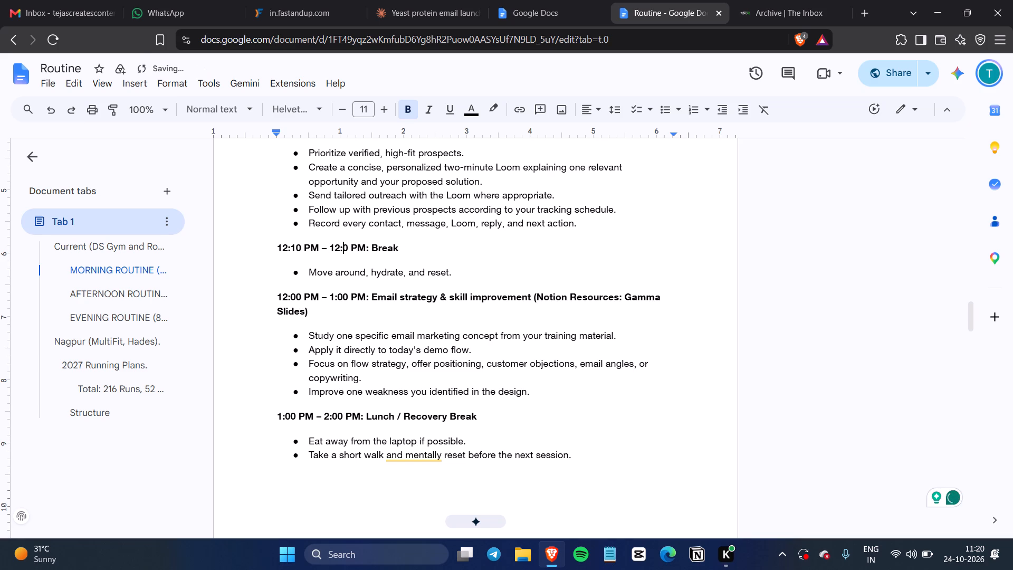
pyautogui.press('2')
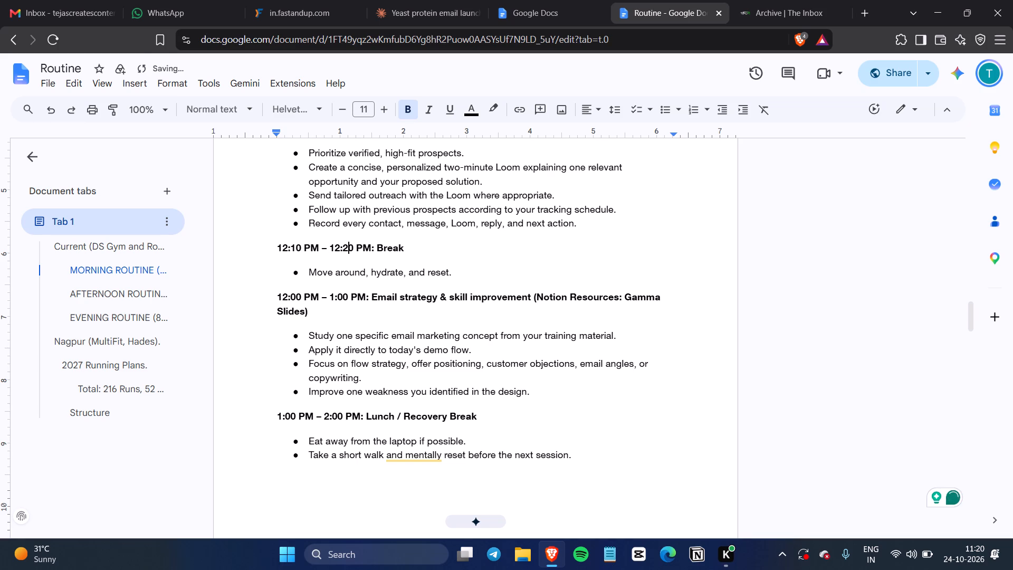
# Set the start time of the "Email strategy & skill improvement" block before lunch to 12:20 PM.
pyautogui.click(297, 298)
pyautogui.press('BackSpace')
pyautogui.press('2')
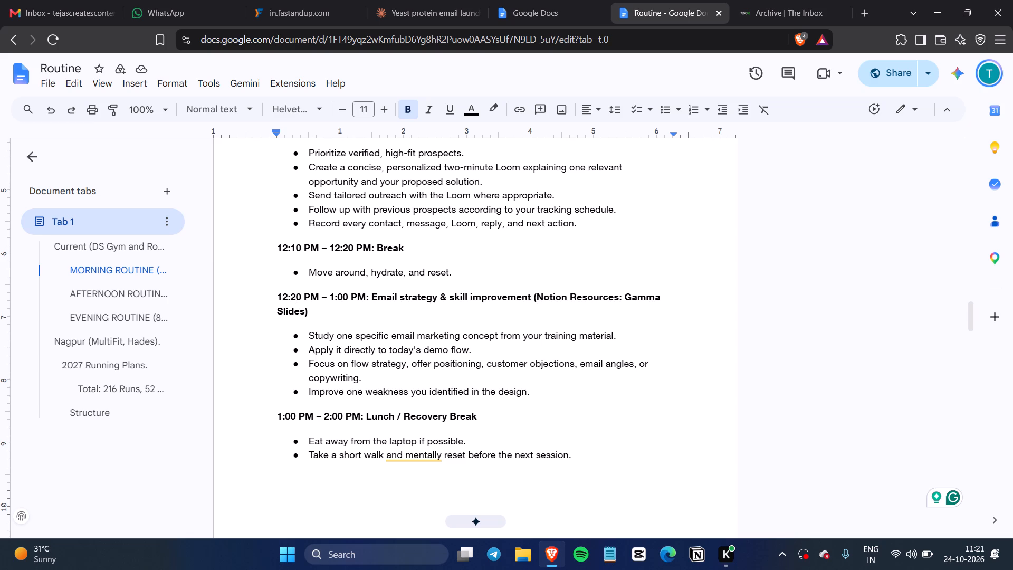
pyautogui.click(514, 412)
# Append "(Part one)" to the 6:40 AM – 8:10 AM "Figma demo flow creation" heading.
pyautogui.scroll(4, 514, 412)
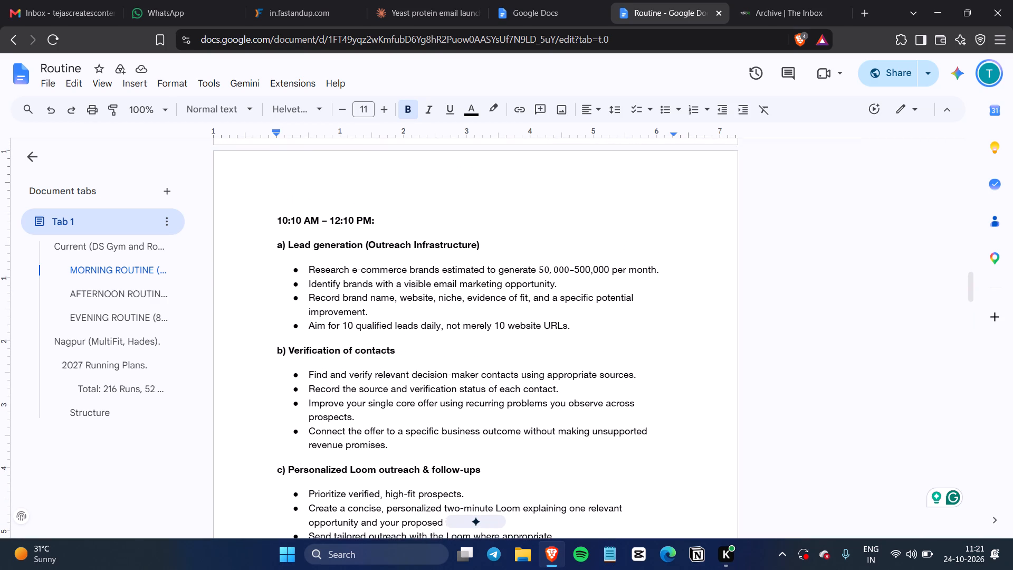
pyautogui.scroll(4, 514, 412)
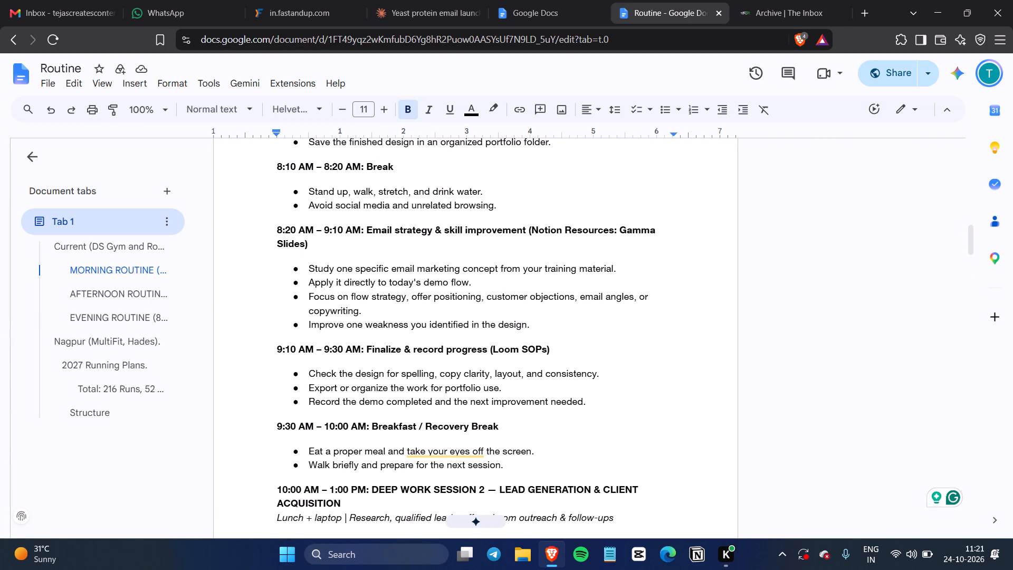
pyautogui.scroll(2, 386, 282)
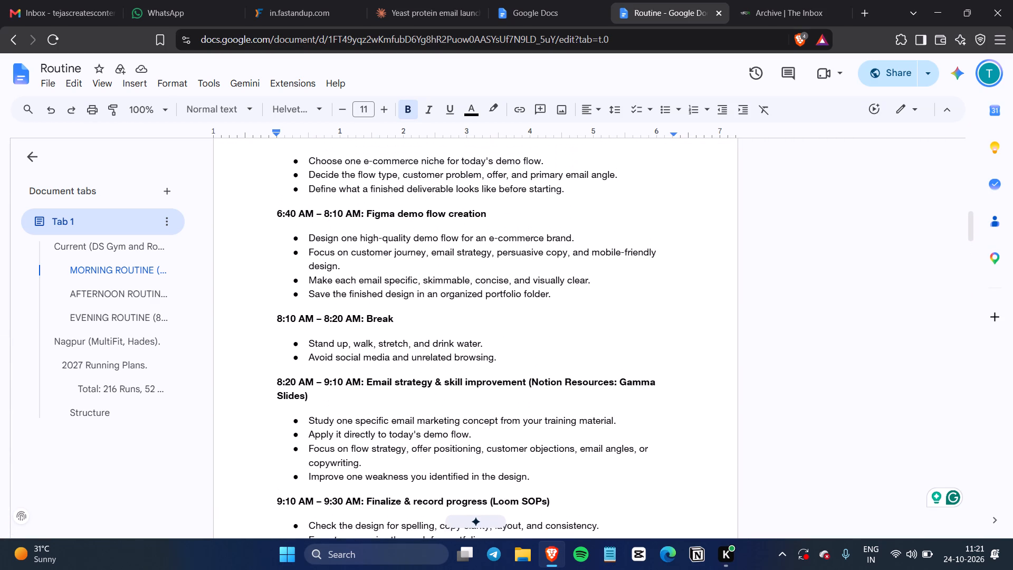
pyautogui.moveTo(368, 221); pyautogui.dragTo(373, 233)
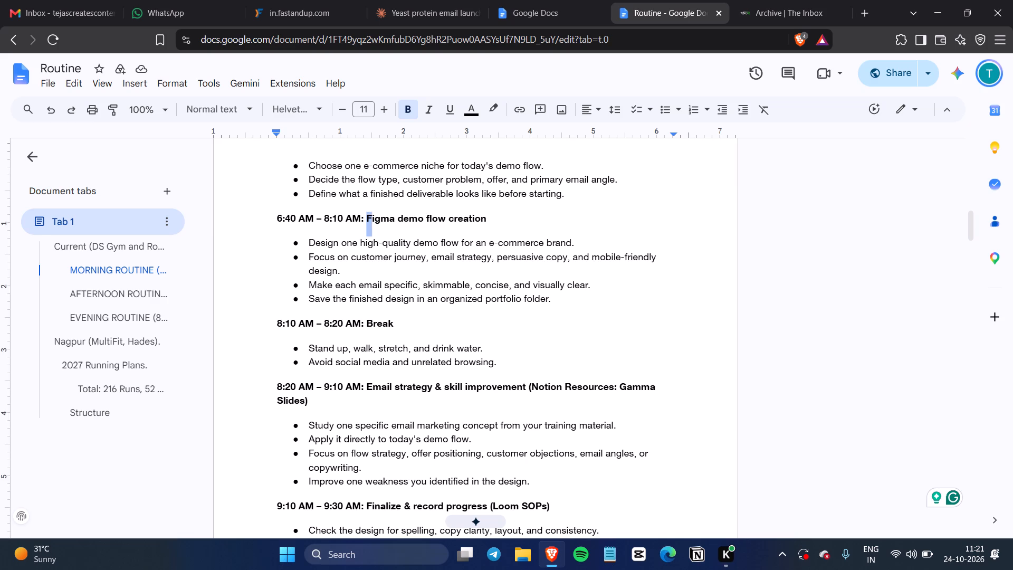
pyautogui.moveTo(373, 233); pyautogui.dragTo(387, 258)
pyautogui.click(387, 258)
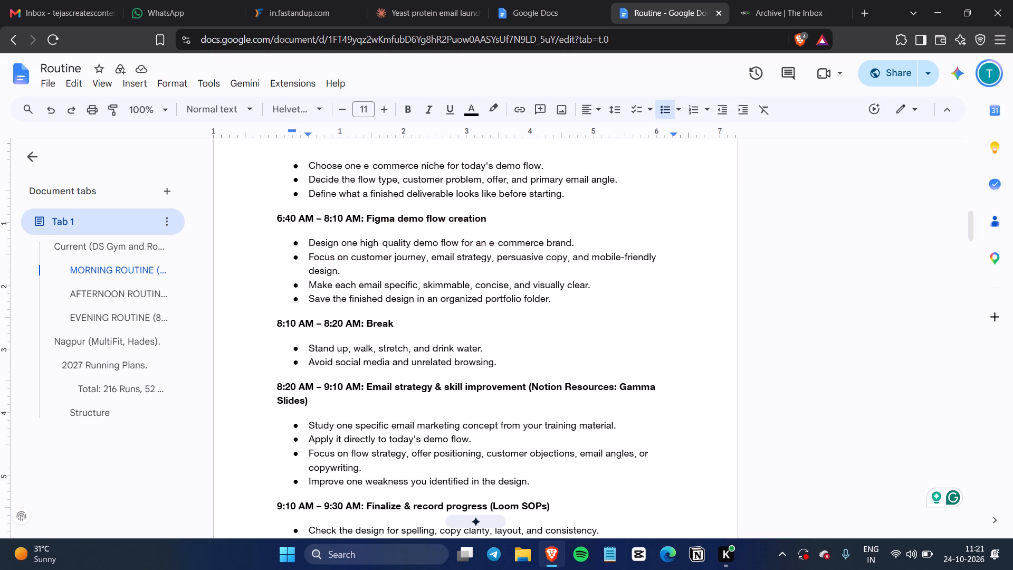
pyautogui.click(500, 224)
pyautogui.press('space')
pyautogui.hotkey('shift', '(')
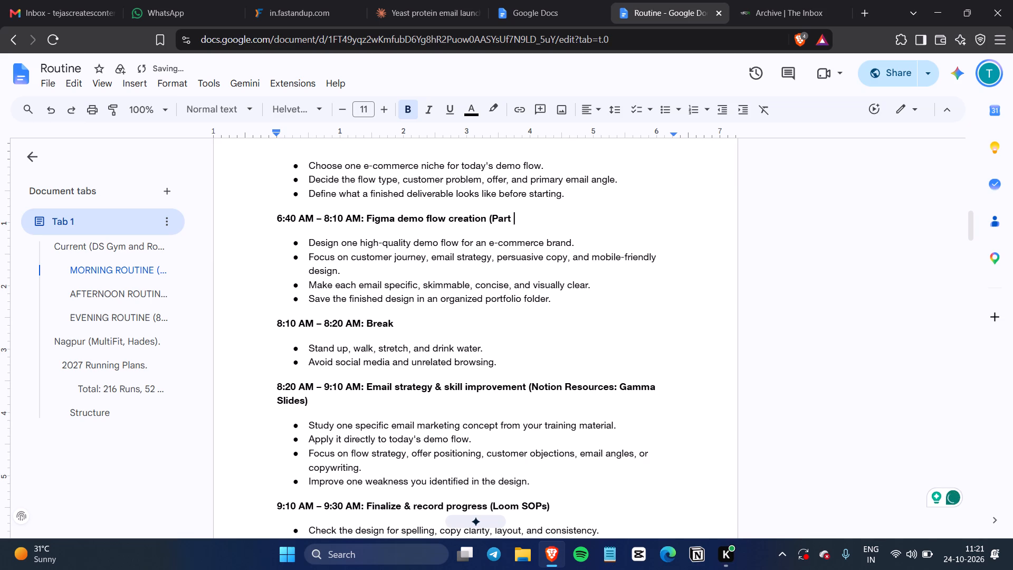
pyautogui.write('one')
pyautogui.hotkey('shift', ')')
# Replace the 8:20 AM – 9:10 AM block's title and bullets with a copy of the "Figma demo flow creation (Part one)" content, leaving no blank line.
pyautogui.moveTo(367, 217); pyautogui.dragTo(464, 270)
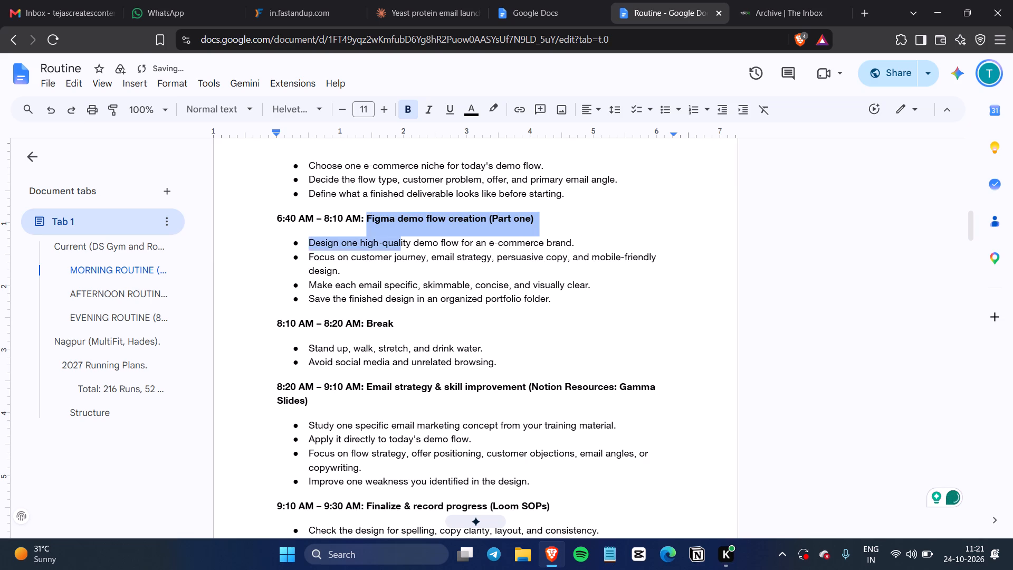
pyautogui.moveTo(464, 270); pyautogui.dragTo(563, 299)
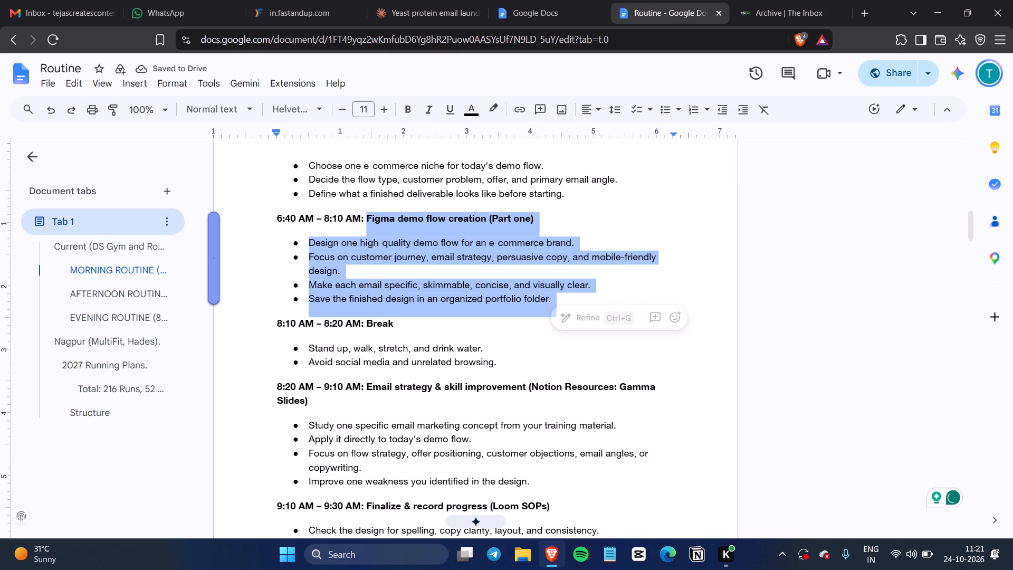
pyautogui.hotkey('ctrl', 'c')
pyautogui.click(563, 299)
pyautogui.scroll(-1, 563, 299)
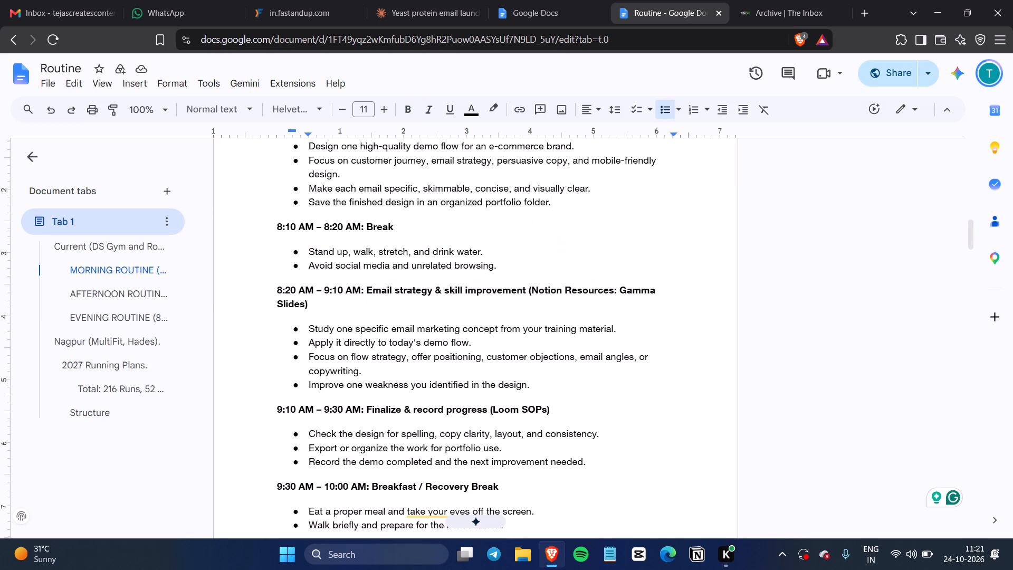
pyautogui.moveTo(366, 289); pyautogui.dragTo(369, 349)
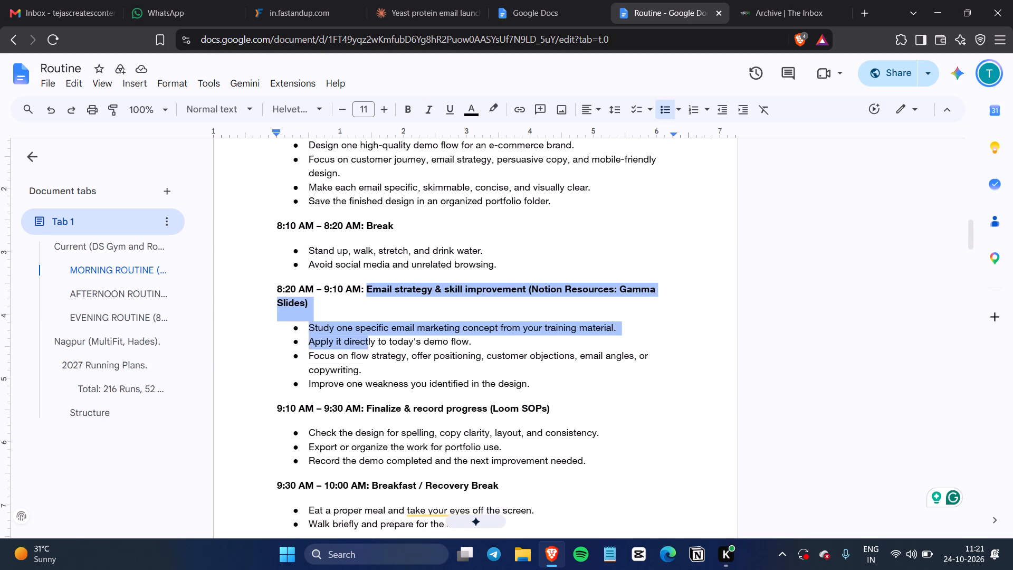
pyautogui.moveTo(369, 349); pyautogui.dragTo(532, 384)
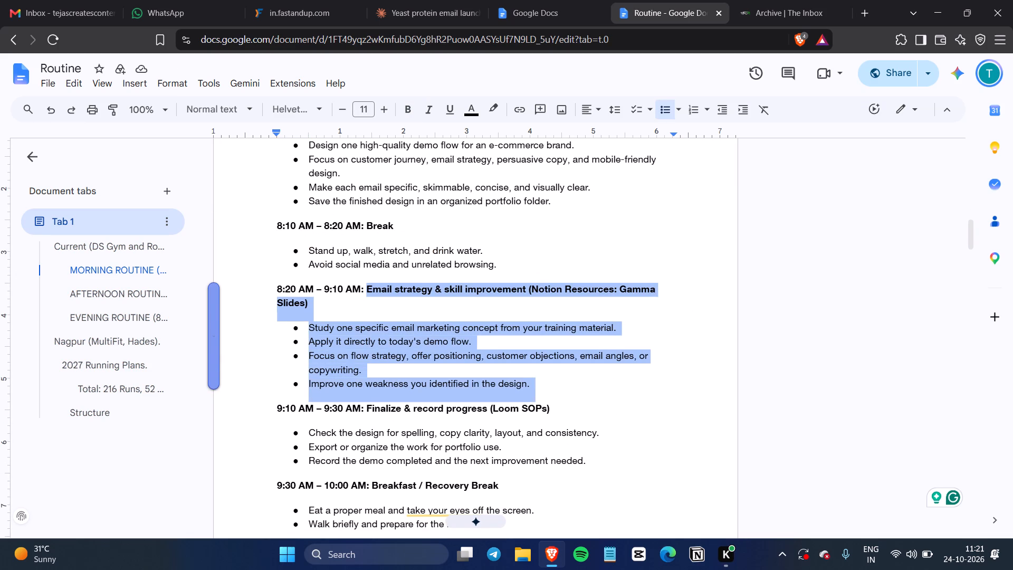
pyautogui.moveTo(532, 384); pyautogui.dragTo(532, 385)
pyautogui.hotkey('ctrl', 'v')
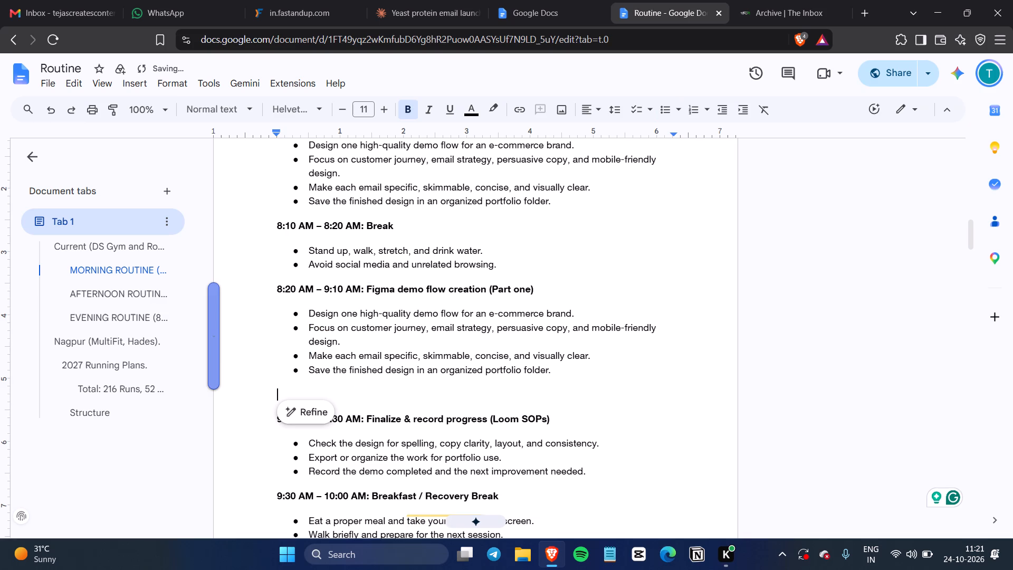
pyautogui.press('BackSpace')
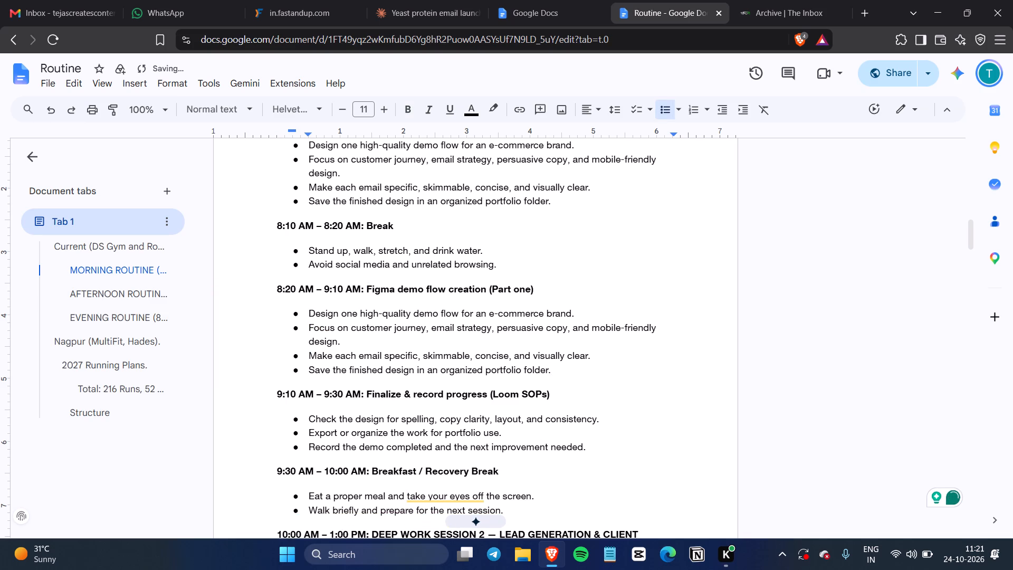
# Reword the part number in the parentheses of the 8:20 AM – 9:10 AM "Figma demo flow creation" heading.
pyautogui.click(530, 292)
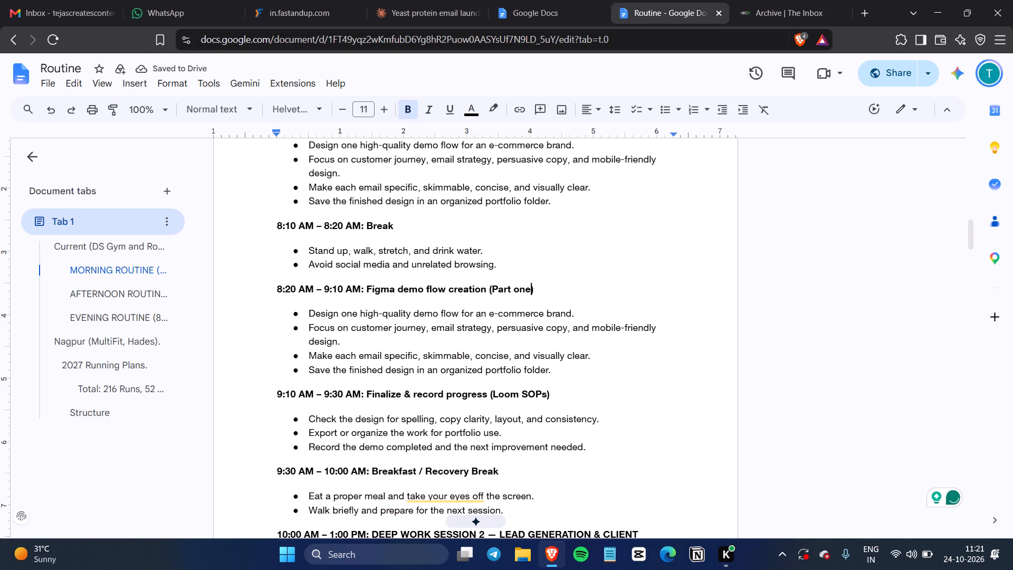
pyautogui.press('BackSpace')
pyautogui.press('BackSpace')
pyautogui.press('BackSpace')
pyautogui.press('BackSpace')
pyautogui.press('BackSpace')
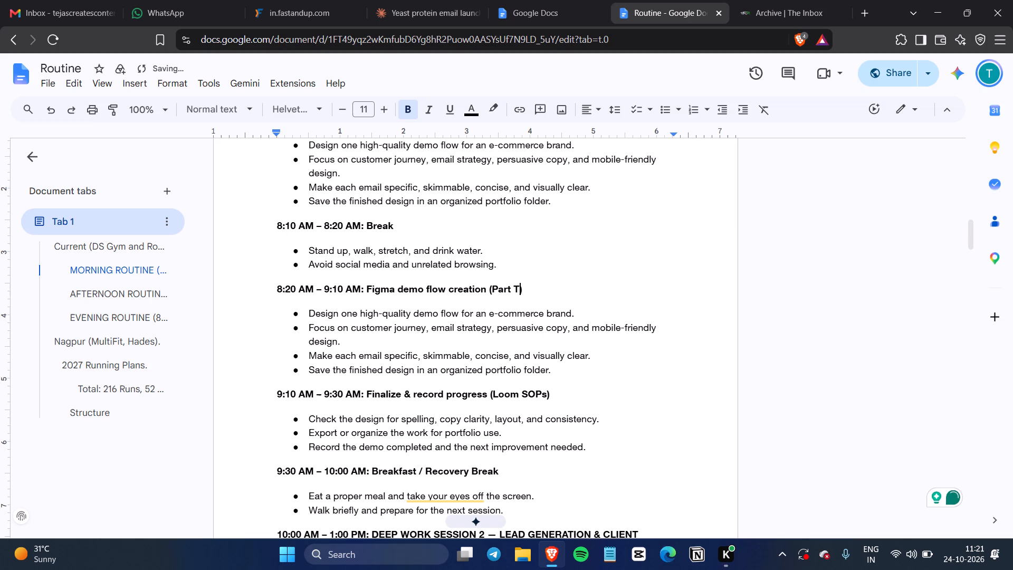
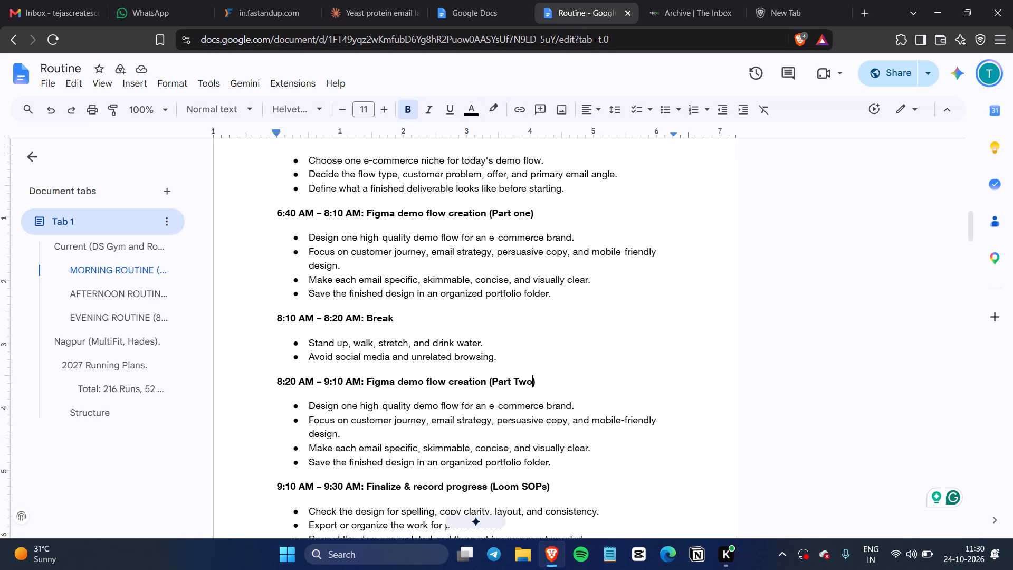
# Review the morning schedule from the two Figma demo flow creation blocks through the 1:00 PM – 2:00 PM lunch break.
pyautogui.scroll(1, 477, 170)
pyautogui.scroll(-1, 477, 170)
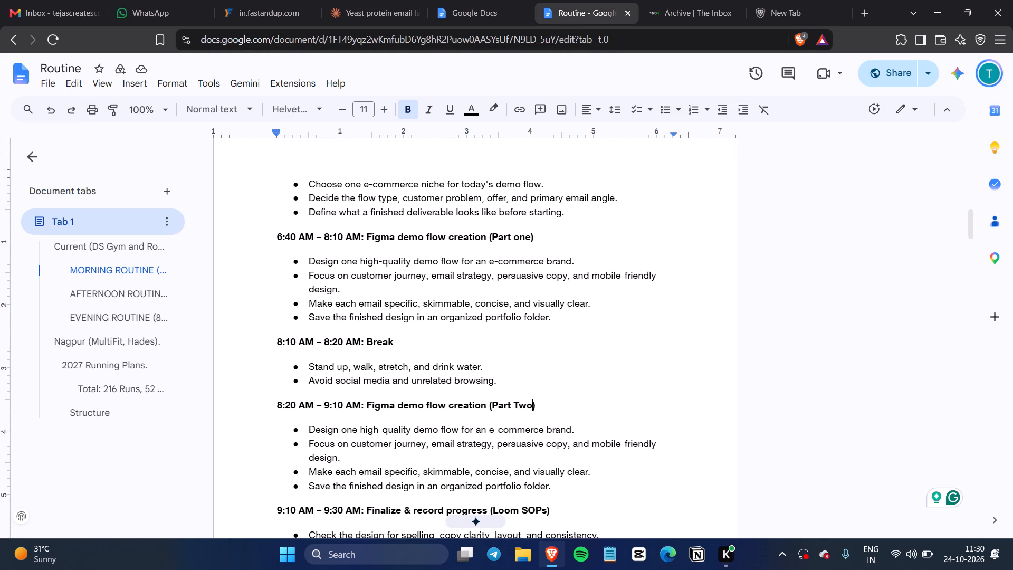
pyautogui.scroll(-6, 477, 170)
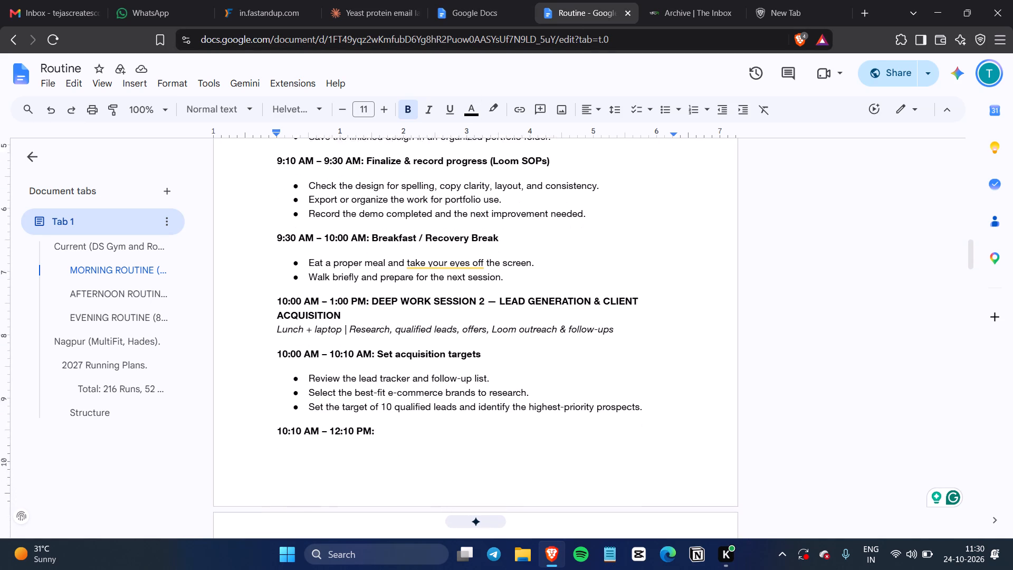
pyautogui.scroll(-3, 477, 170)
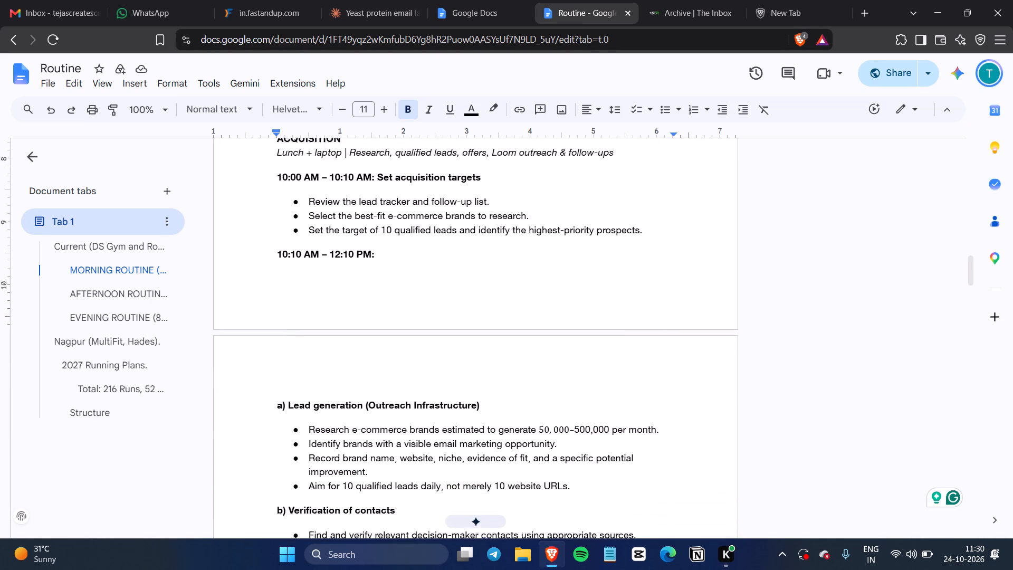
pyautogui.scroll(-1, 477, 170)
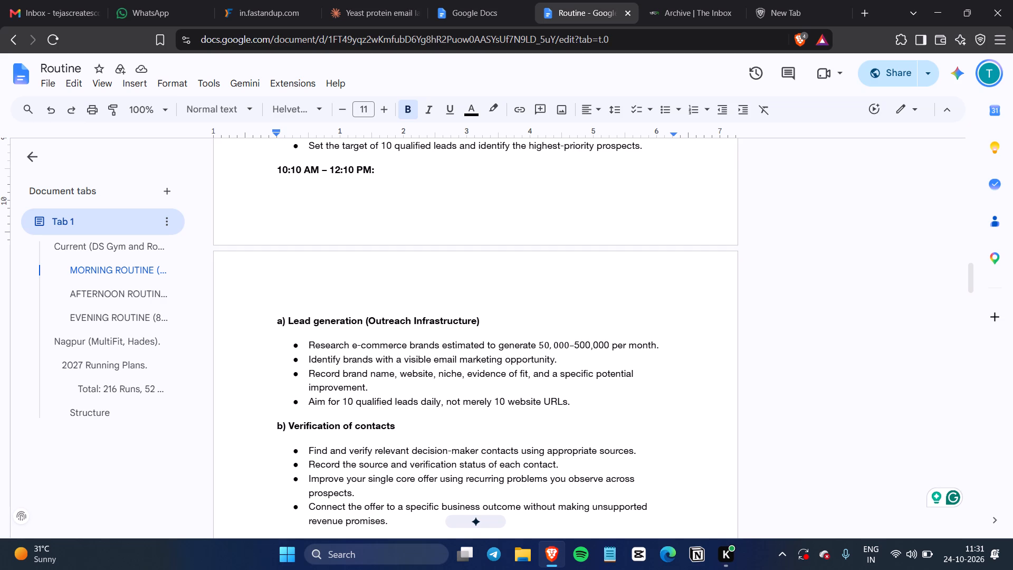
pyautogui.scroll(1, 477, 170)
pyautogui.scroll(-1, 477, 170)
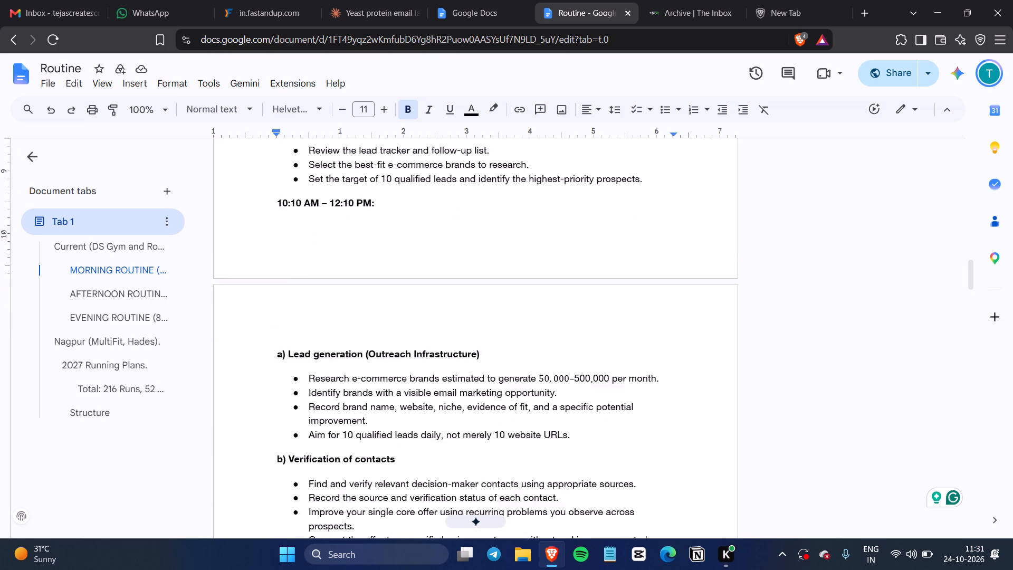
pyautogui.scroll(-4, 477, 170)
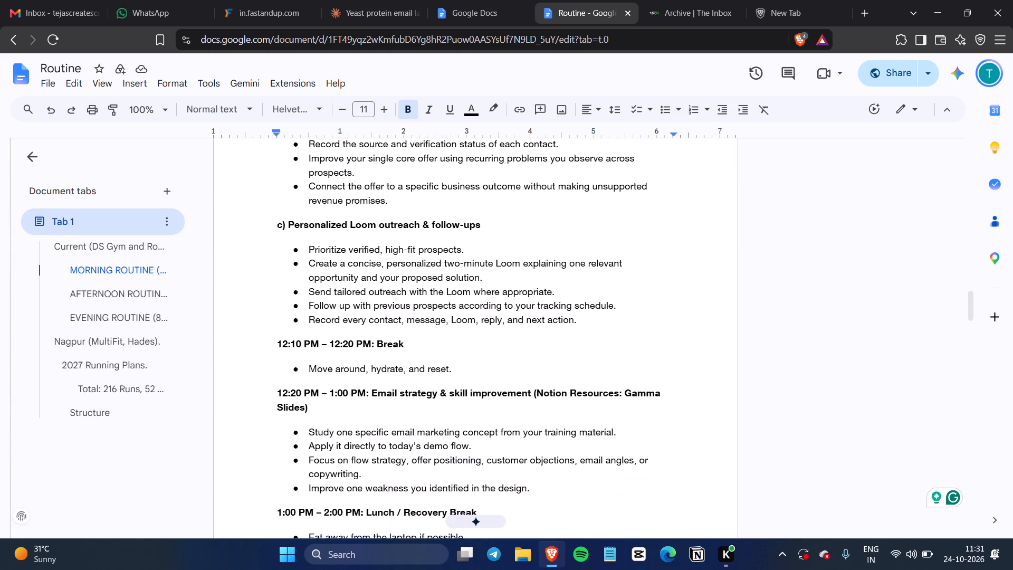
pyautogui.scroll(-2, 477, 170)
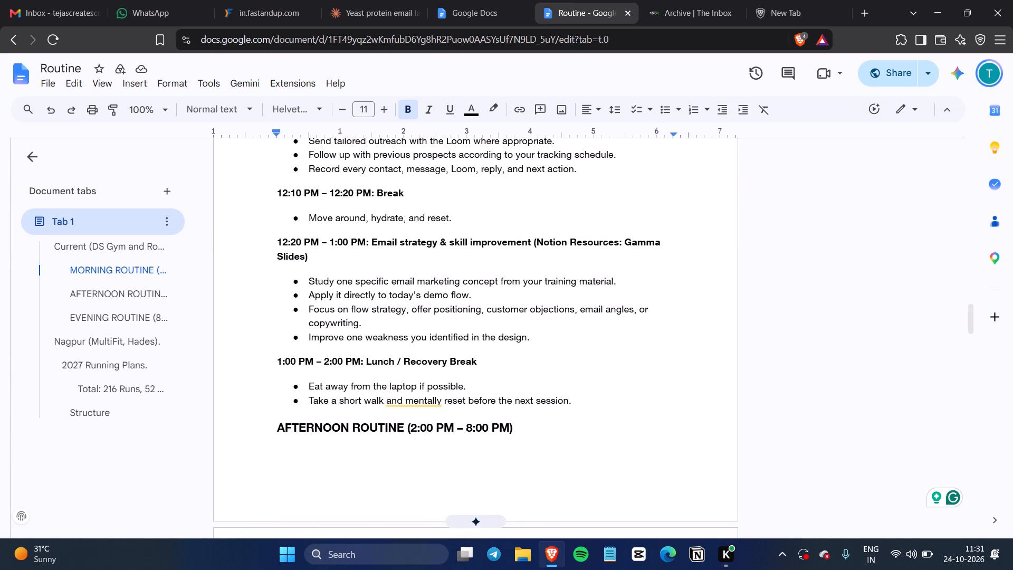
pyautogui.scroll(-6, 477, 170)
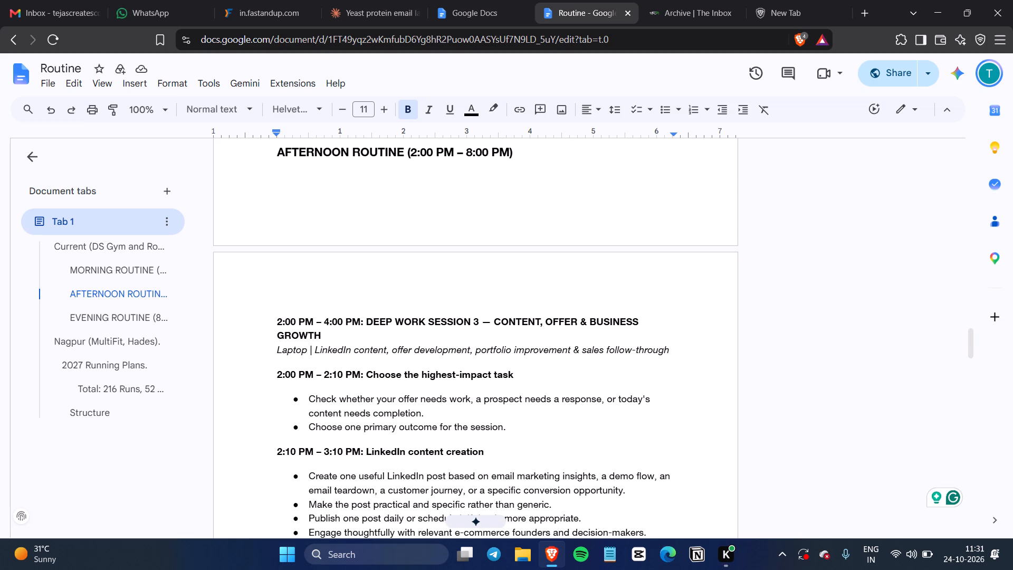
# Append "and Engagement" to the 2:10 PM – 3:10 PM "LinkedIn content creation" heading in the afternoon routine.
pyautogui.scroll(-1, 442, 275)
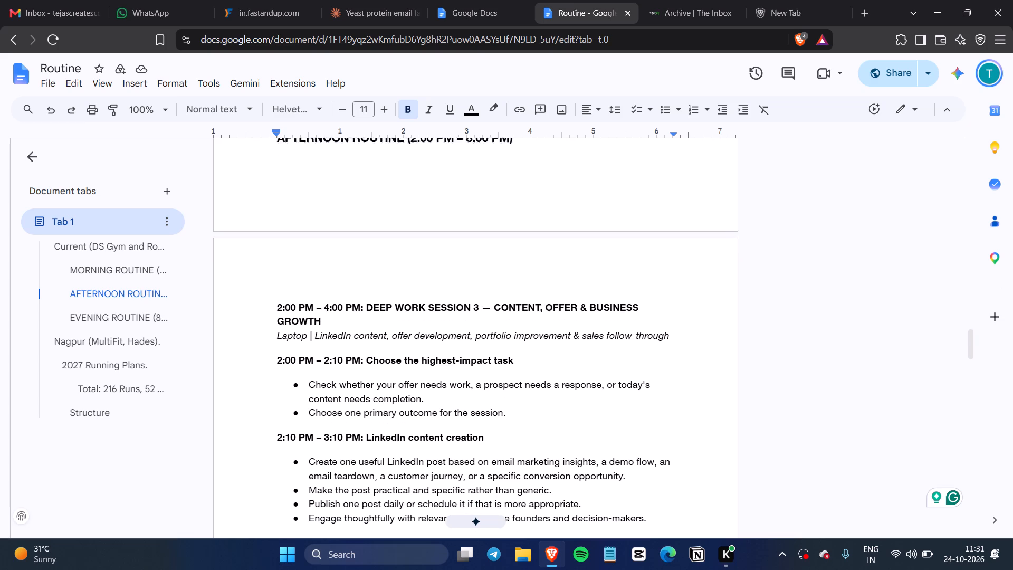
pyautogui.scroll(-2, 442, 275)
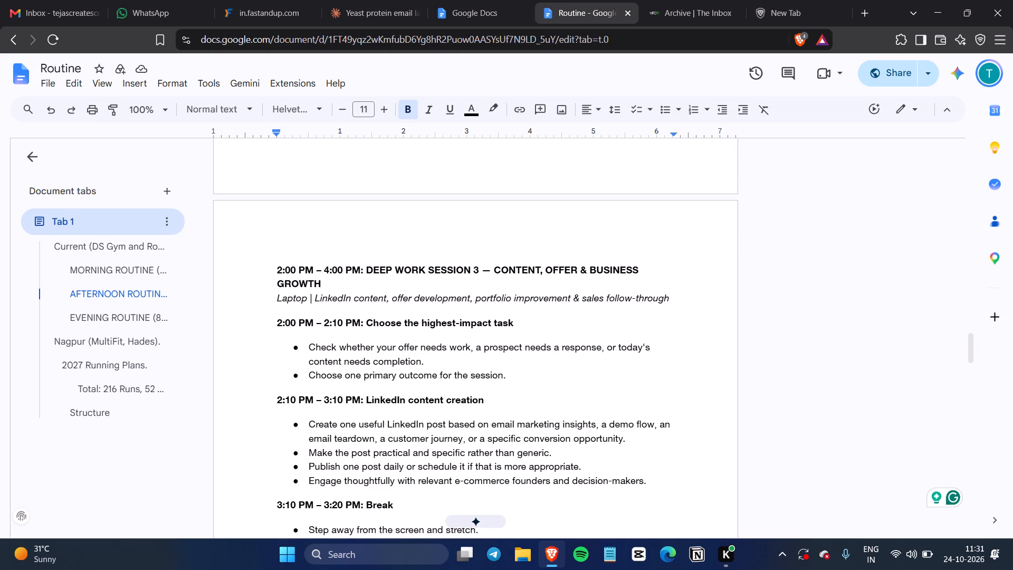
pyautogui.scroll(-1, 442, 275)
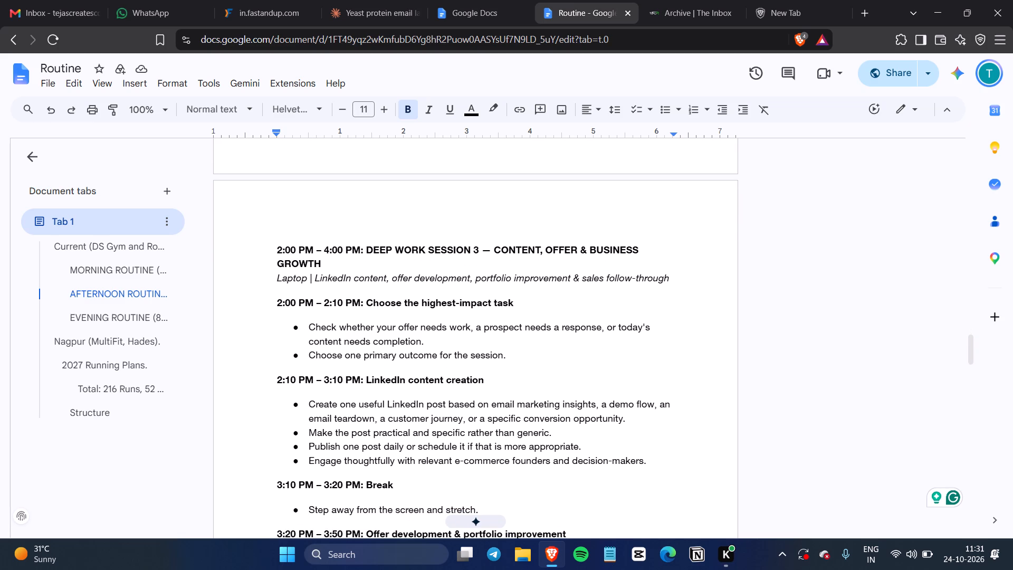
pyautogui.scroll(-2, 442, 275)
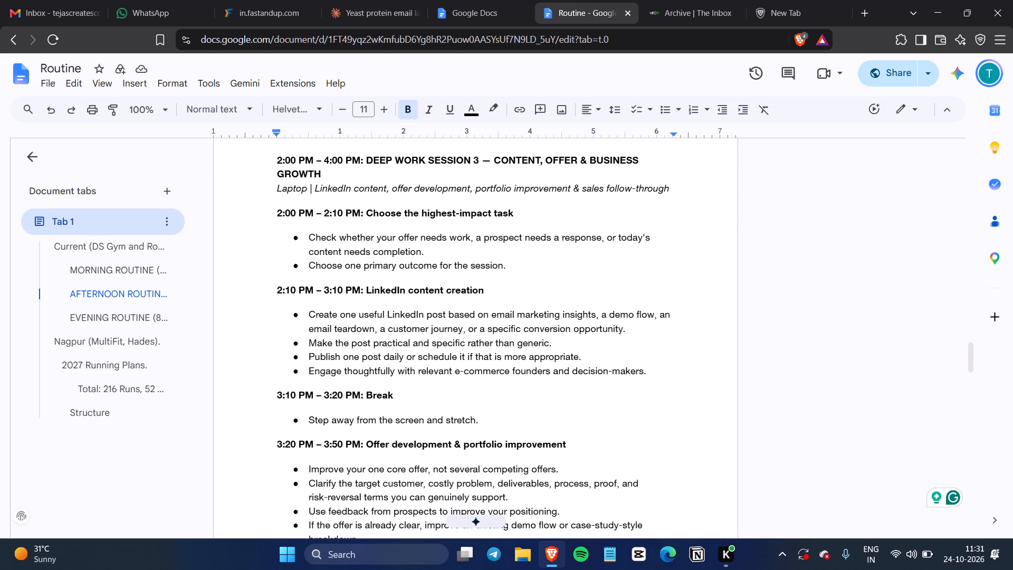
pyautogui.click(502, 290)
pyautogui.press('space')
pyautogui.hotkey('shift', '(')
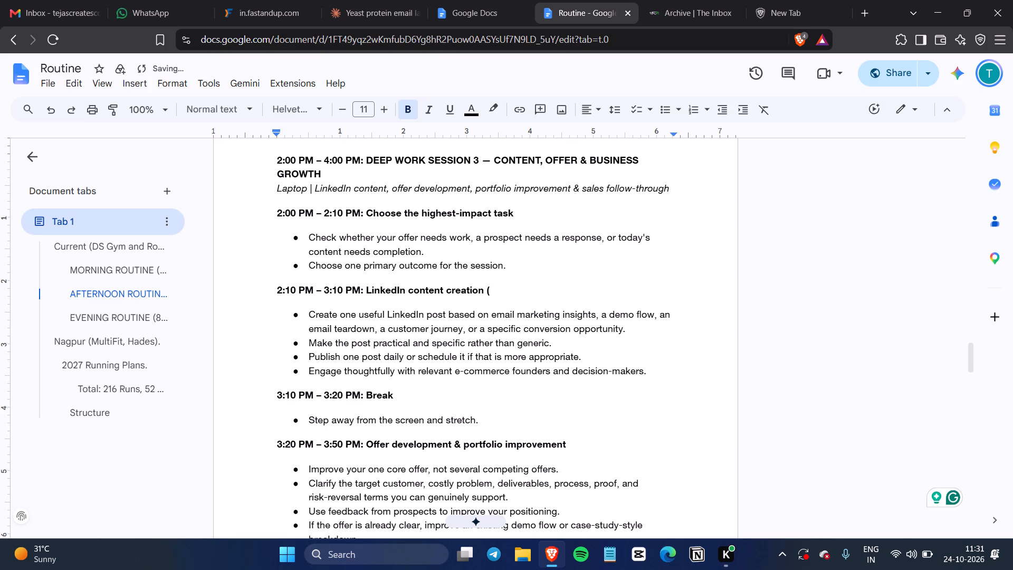
pyautogui.press('BackSpace')
pyautogui.write('an')
pyautogui.press('space')
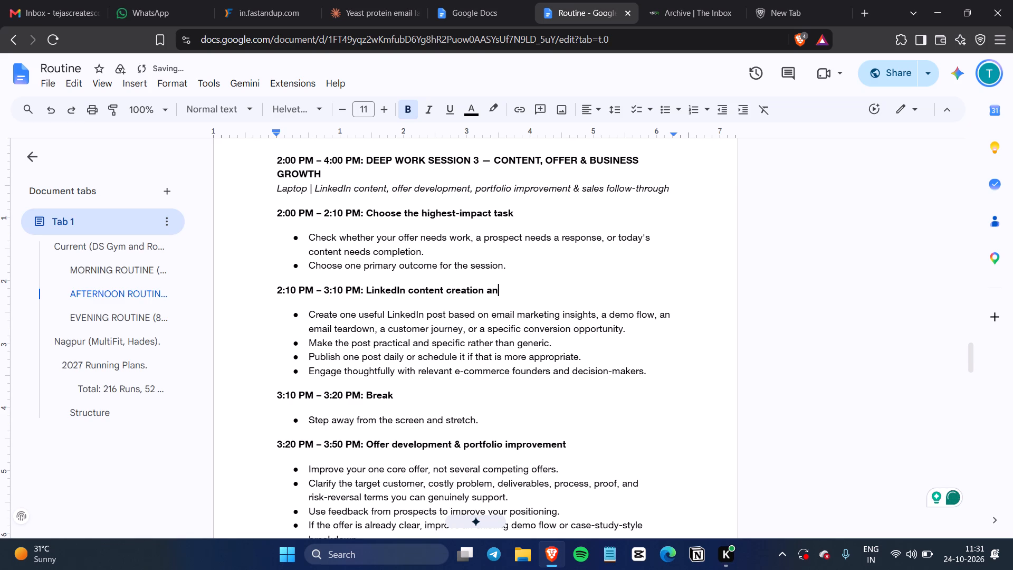
pyautogui.press('BackSpace')
pyautogui.write('d')
pyautogui.press('space')
pyautogui.write('ngagement')
# Add the bullet "Connect with new contacts." at the end of the LinkedIn block's list, without a stray comma, followed by an empty bullet.
pyautogui.scroll(-1, 557, 302)
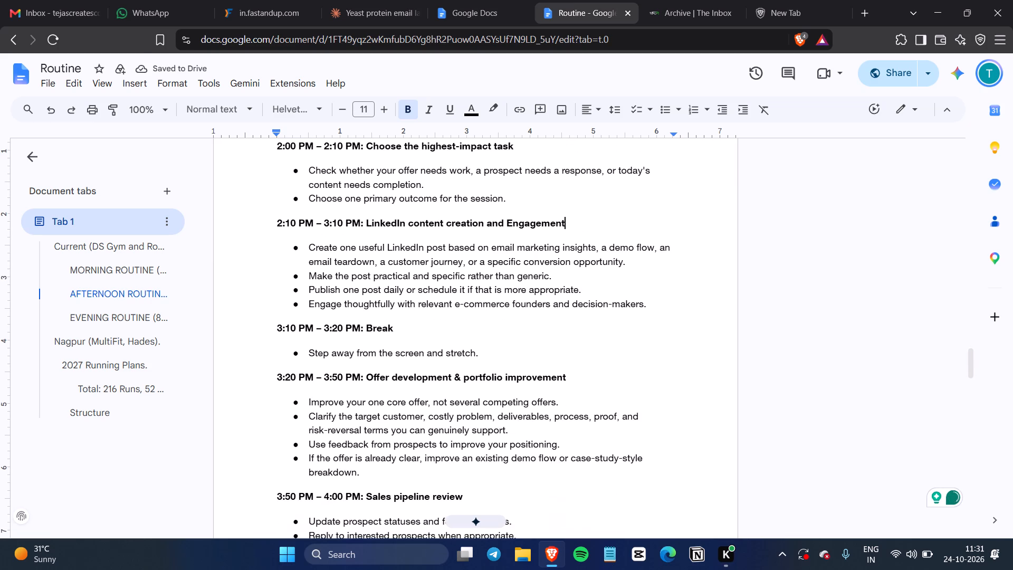
pyautogui.click(651, 308)
pyautogui.press('Return')
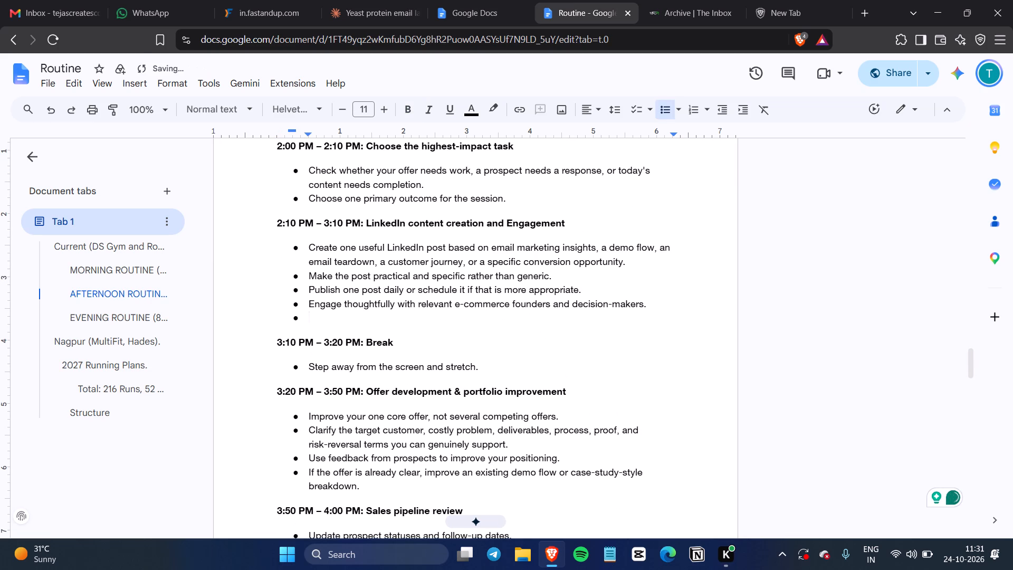
pyautogui.write('onnect with n')
pyautogui.write('ew con')
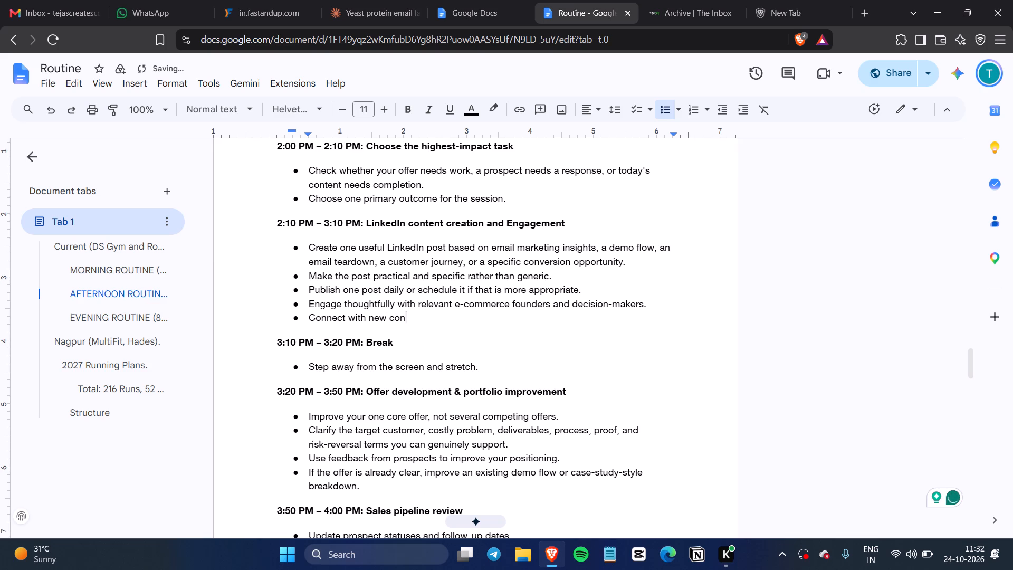
pyautogui.write('tacts')
pyautogui.press(',')
pyautogui.press('.')
pyautogui.press('Return')
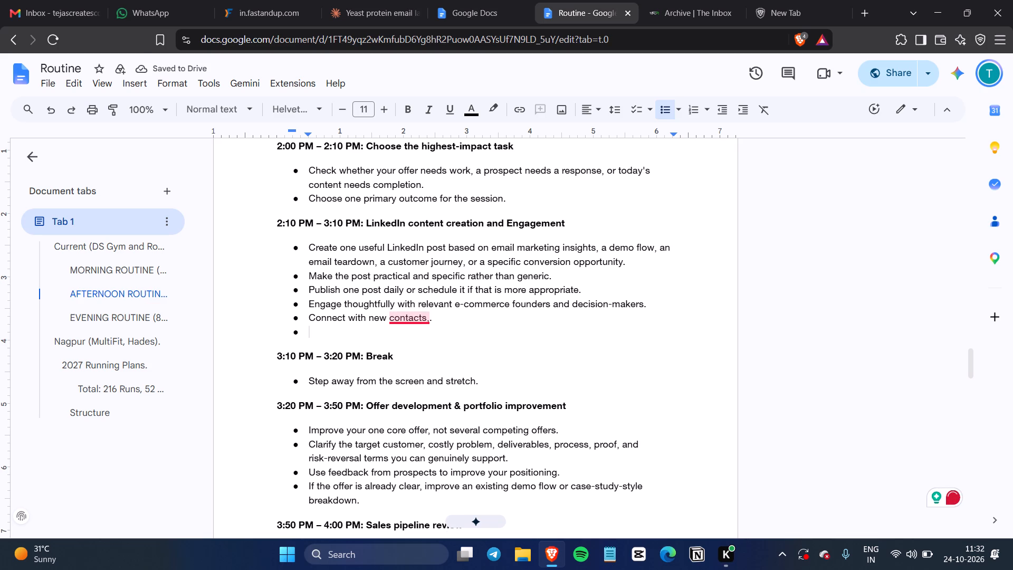
pyautogui.click(429, 350)
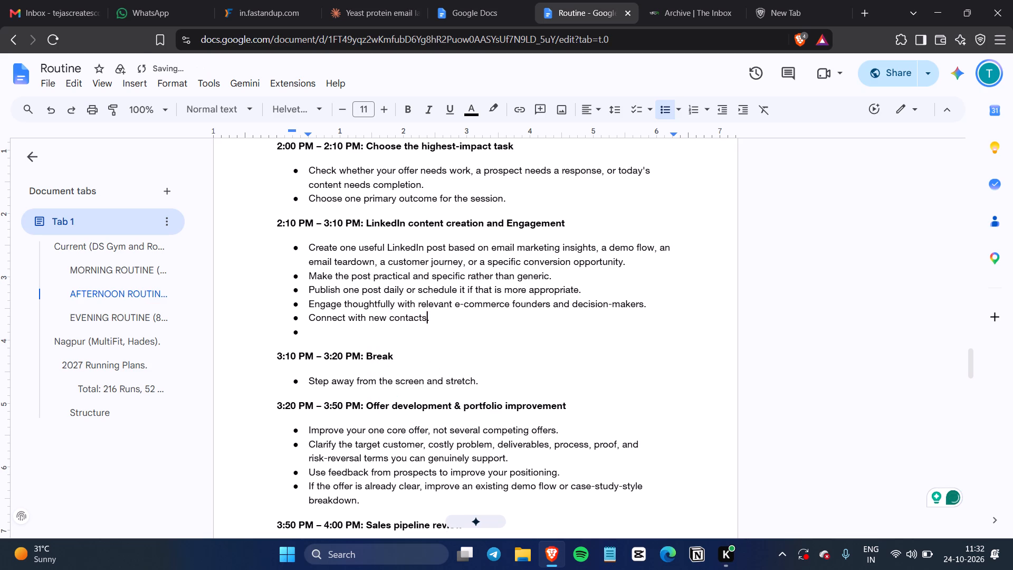
# Fill the empty last bullet of the LinkedIn block with "LinkedIn engagement sheet.", with "engagement" in lowercase.
pyautogui.click(346, 333)
pyautogui.write('ngagement')
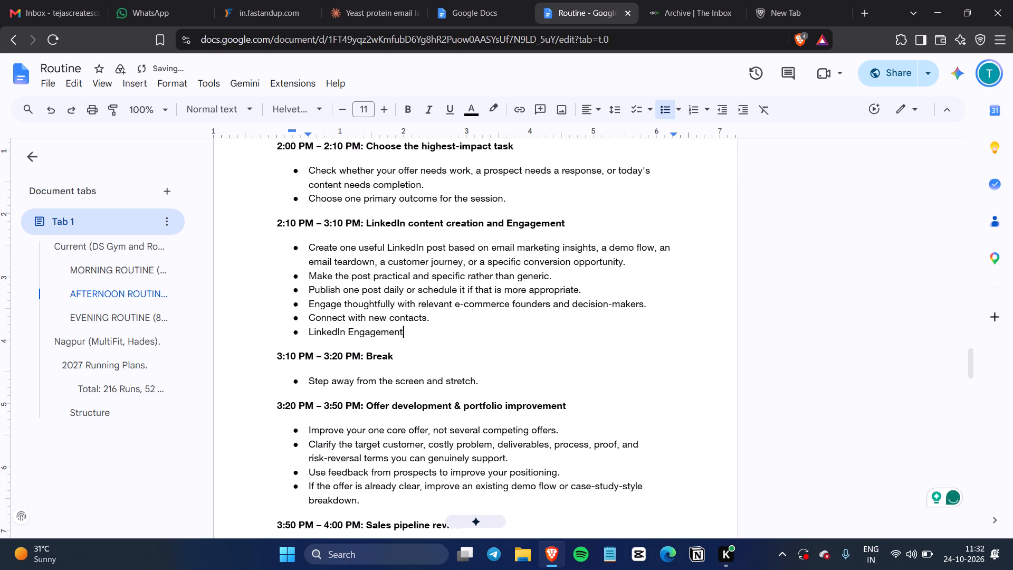
pyautogui.press('space')
pyautogui.press('s')
pyautogui.write('heets')
pyautogui.press('BackSpace')
pyautogui.press('.')
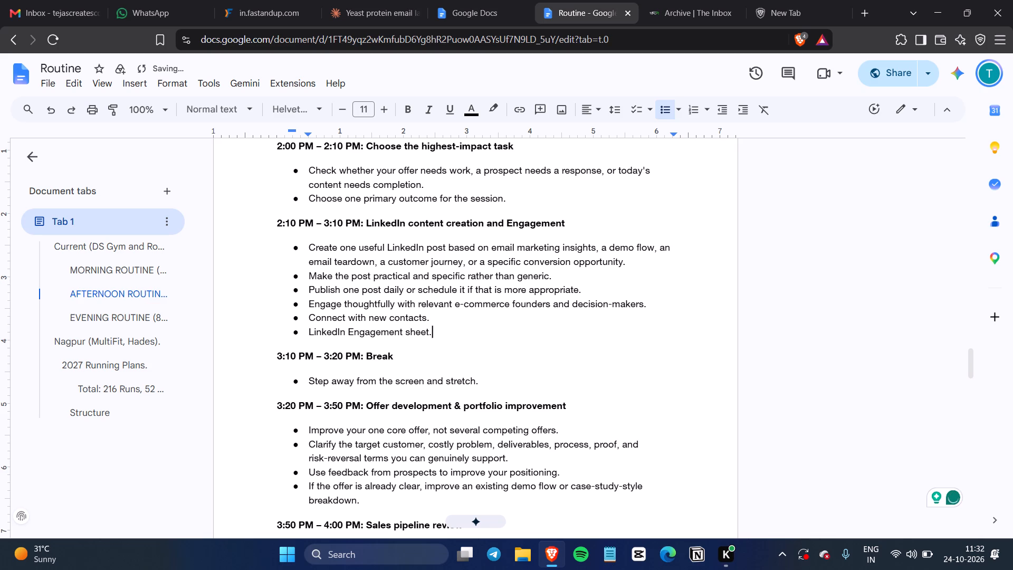
pyautogui.click(352, 335)
pyautogui.press('BackSpace')
pyautogui.press('e')
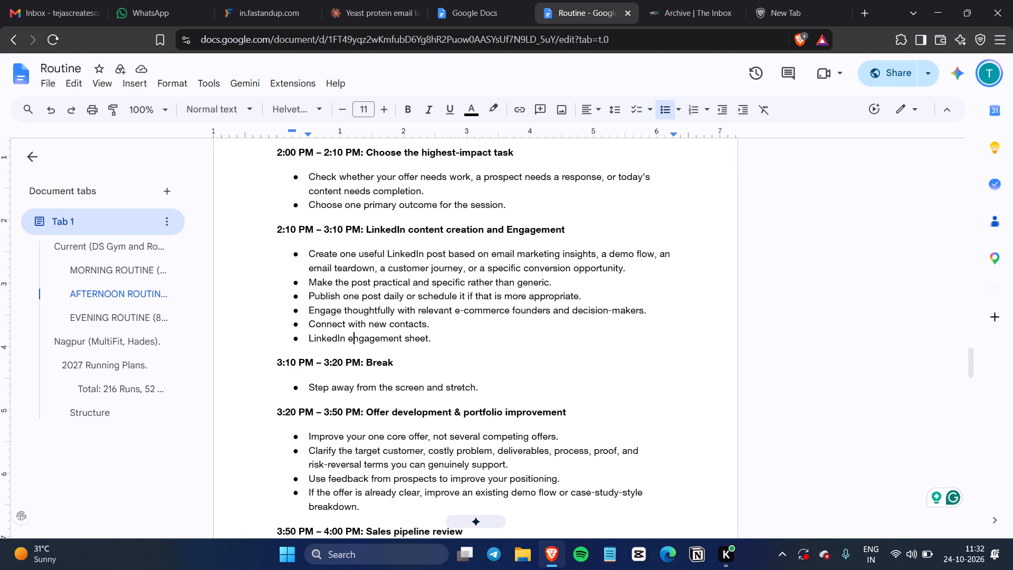
# Set the end time of the "LinkedIn content creation and Engagement" block to 3:30 PM.
pyautogui.scroll(1, 352, 335)
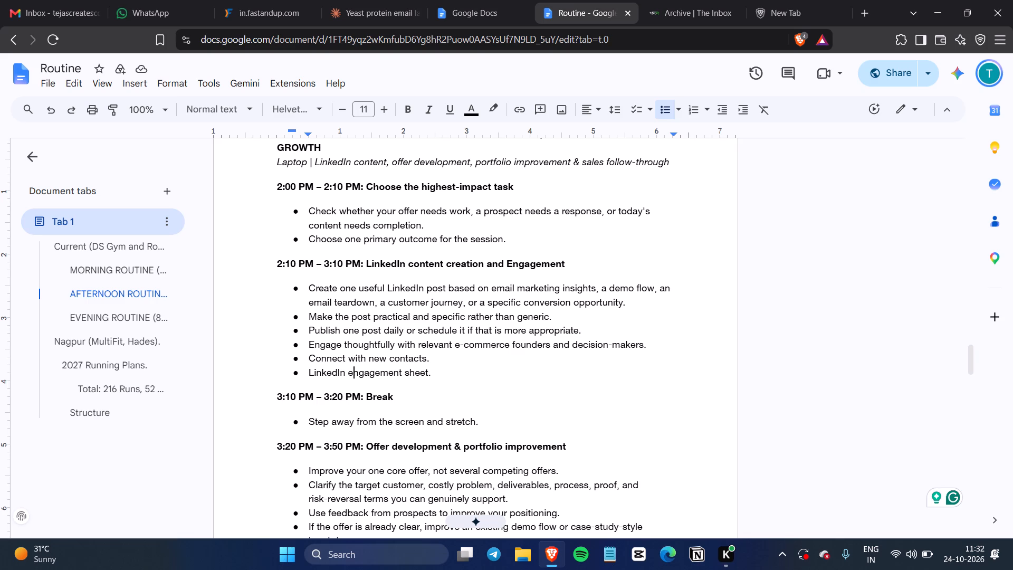
pyautogui.click(338, 271)
pyautogui.press('BackSpace')
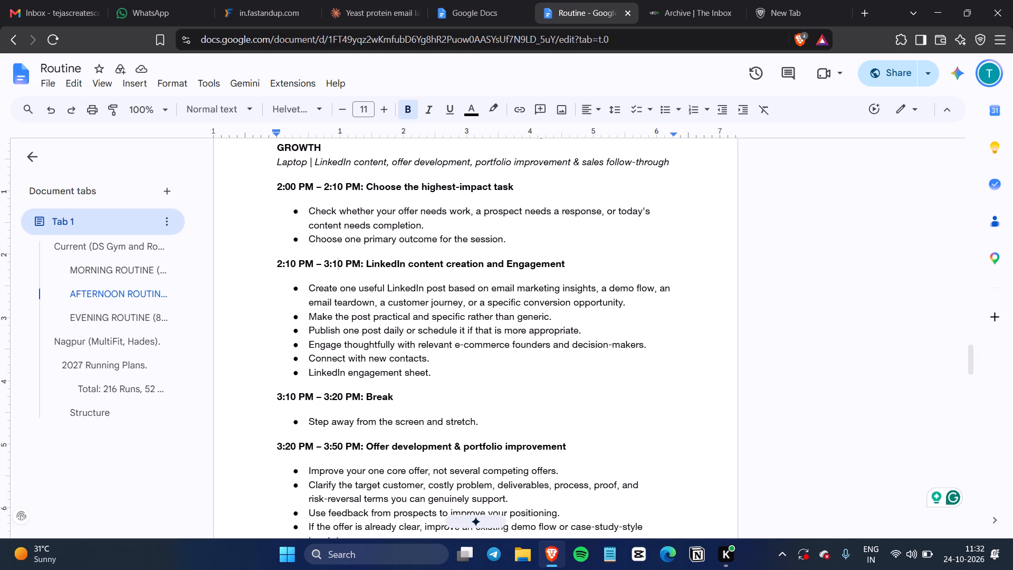
pyautogui.press('3')
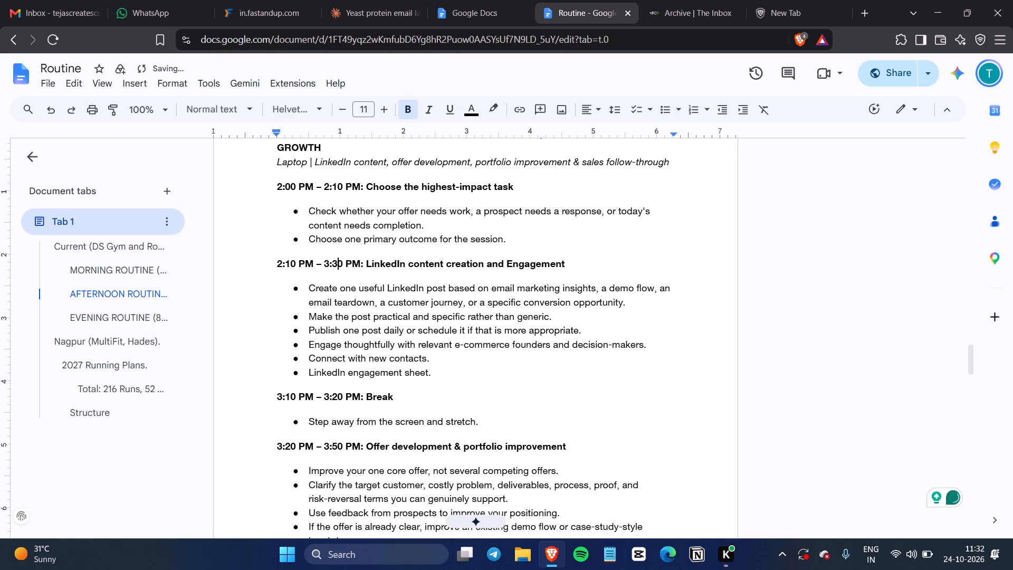
# Set the start time of the Break following the LinkedIn block to 3:30 PM.
pyautogui.click(293, 403)
pyautogui.press('BackSpace')
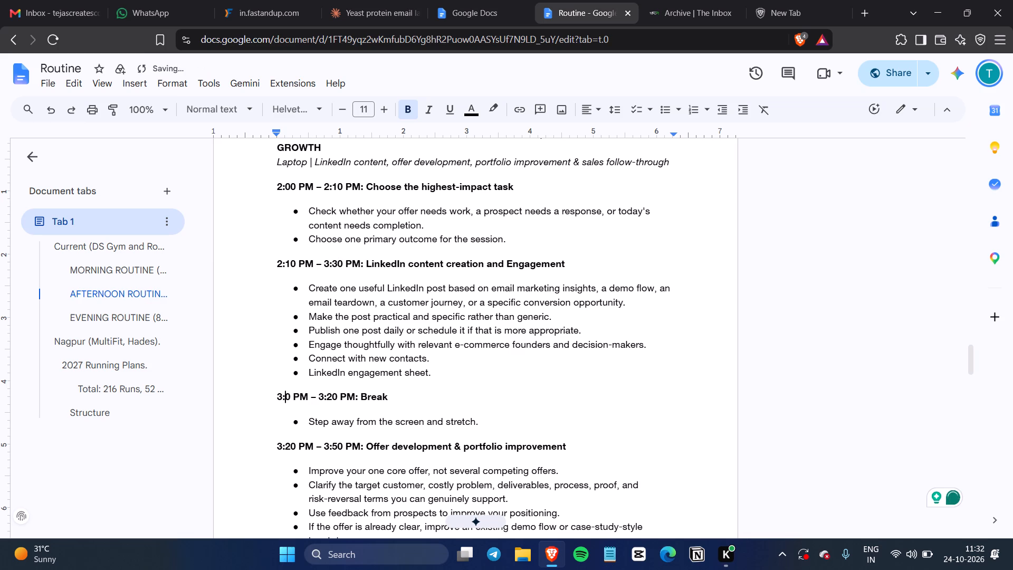
pyautogui.press('3')
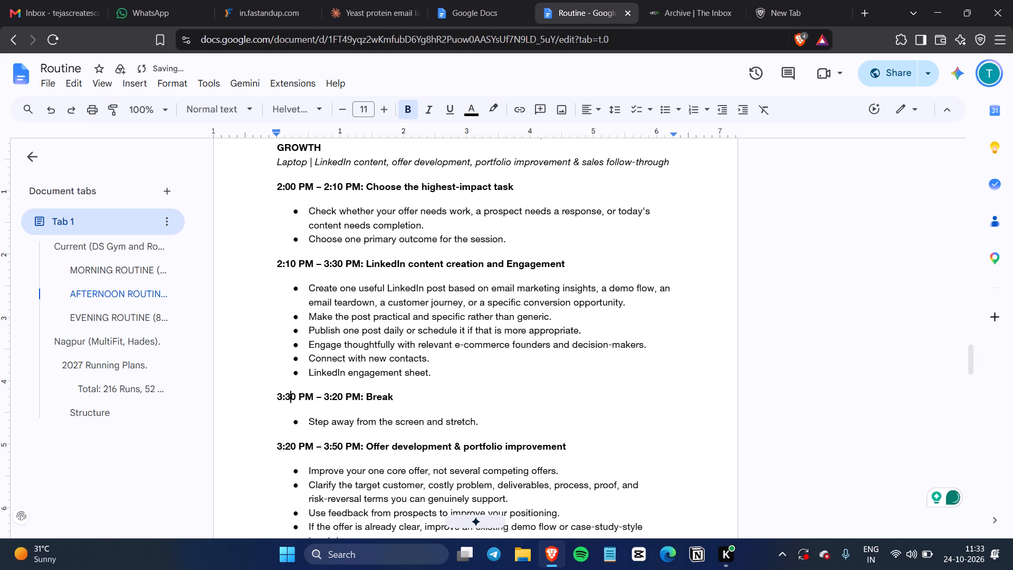
# Set the end time of the Break that starts at 3:30 PM to 3:40 PM.
pyautogui.press('Right')
pyautogui.press('Right')
pyautogui.press('Right')
pyautogui.press('Right')
pyautogui.press('Right')
pyautogui.press('Right')
pyautogui.press('Right')
pyautogui.press('Right')
pyautogui.press('Right')
pyautogui.press('Right')
pyautogui.press('BackSpace')
pyautogui.press('4')
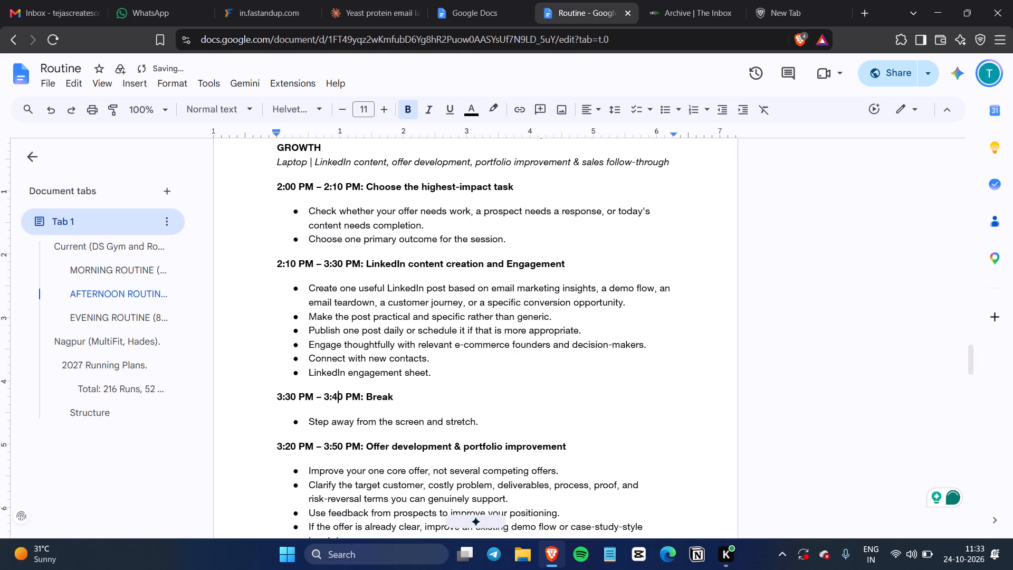
# Set the start time of the "Offer development & portfolio improvement" block to 3:40 PM.
pyautogui.scroll(-1, 293, 403)
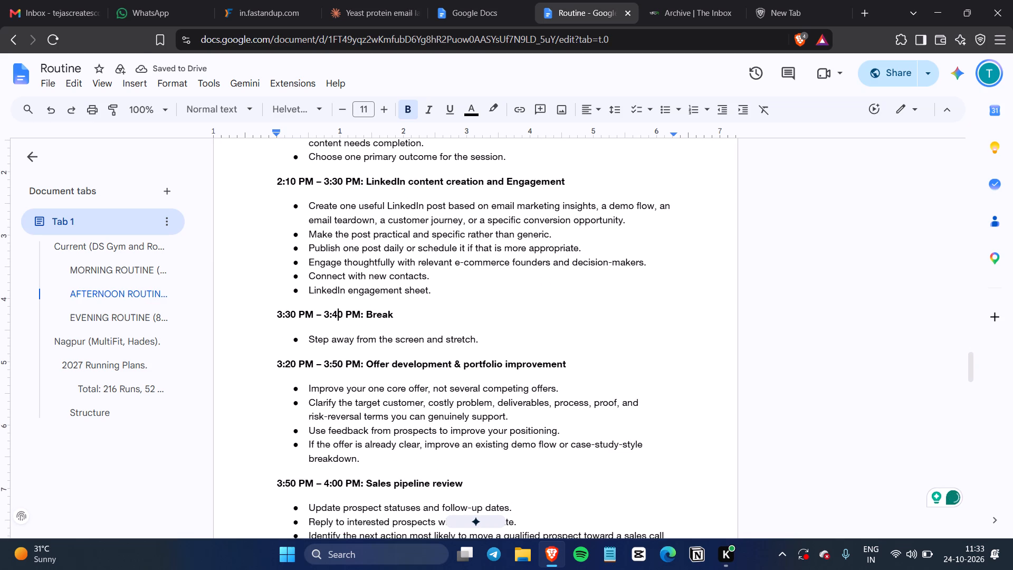
pyautogui.scroll(-1, 293, 403)
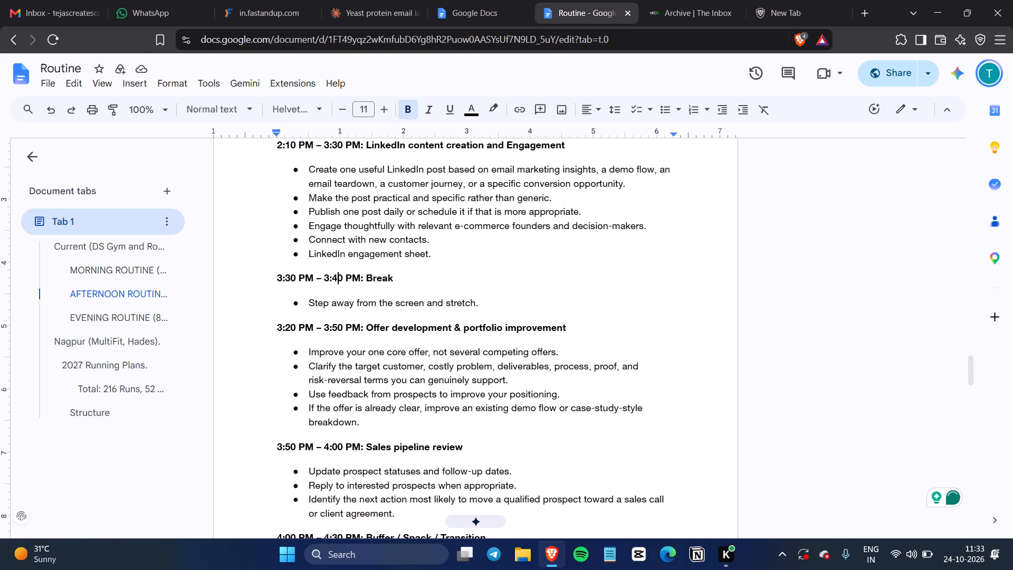
pyautogui.click(290, 334)
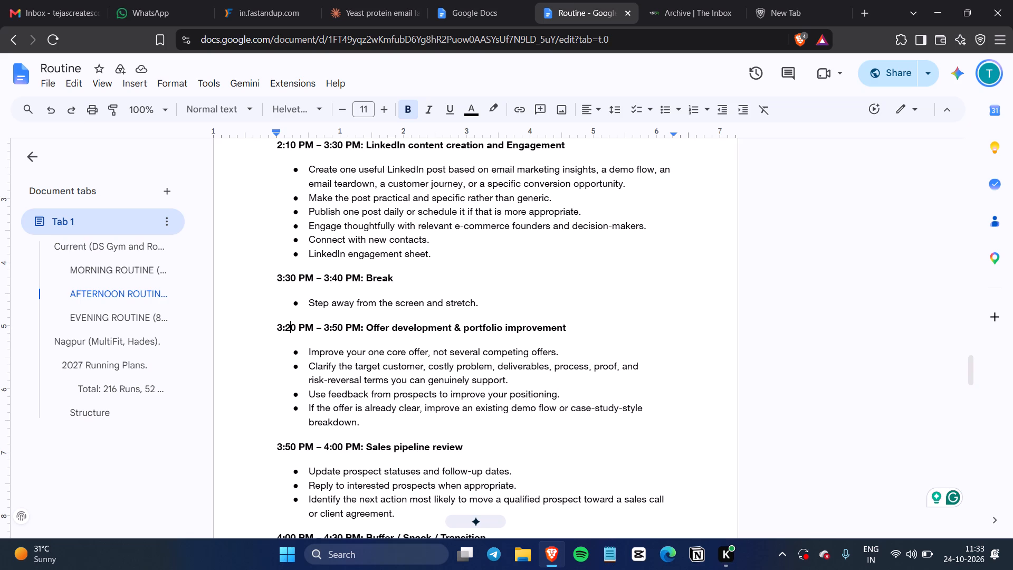
pyautogui.press('BackSpace')
pyautogui.press('4')
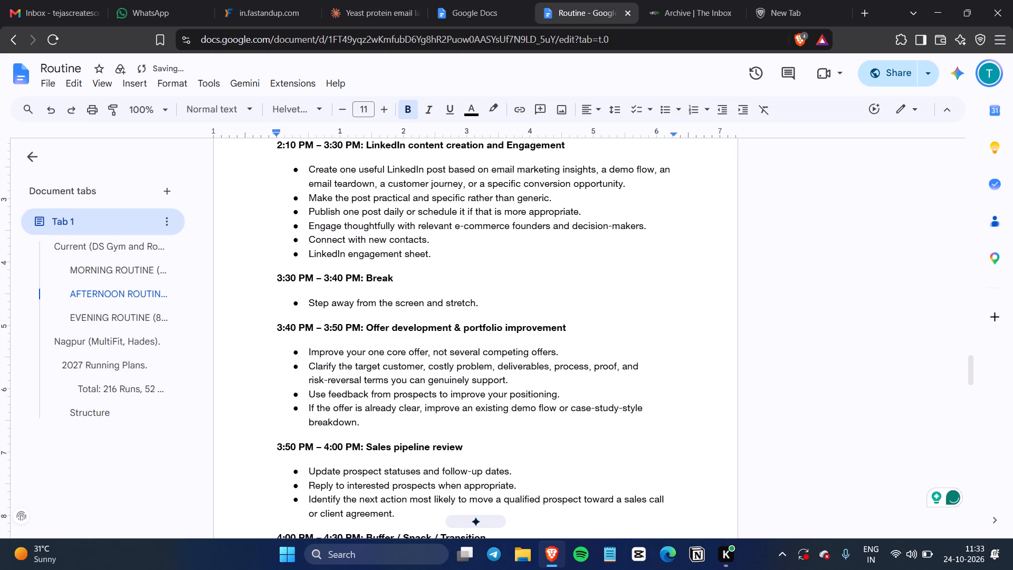
# Set the end time of the "Offer development & portfolio improvement" block to 4:10 PM.
pyautogui.press('Right')
pyautogui.press('Right')
pyautogui.press('Right')
pyautogui.press('Right')
pyautogui.press('Right')
pyautogui.press('Right')
pyautogui.press('Right')
pyautogui.press('Right')
pyautogui.press('BackSpace')
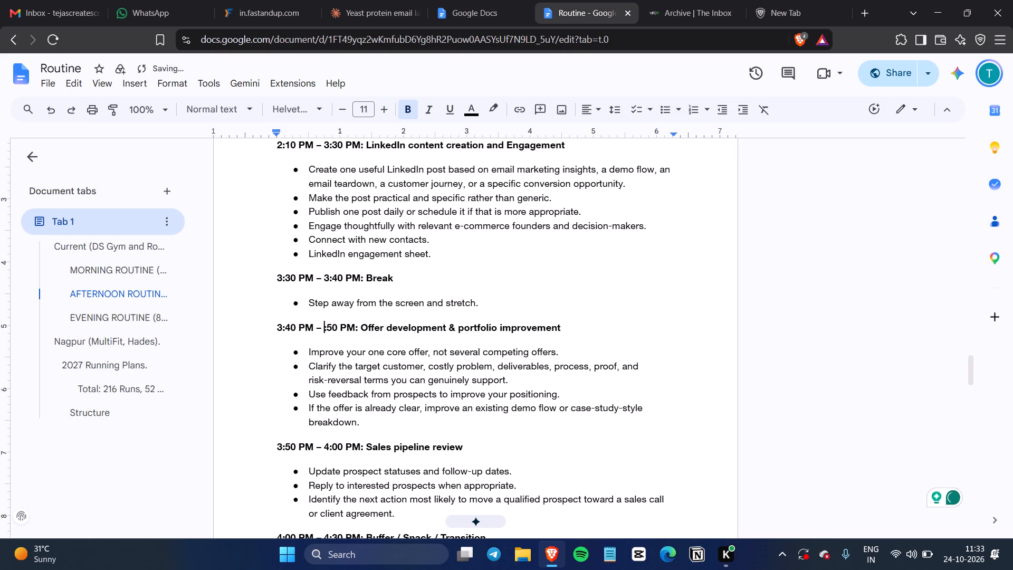
pyautogui.press('4')
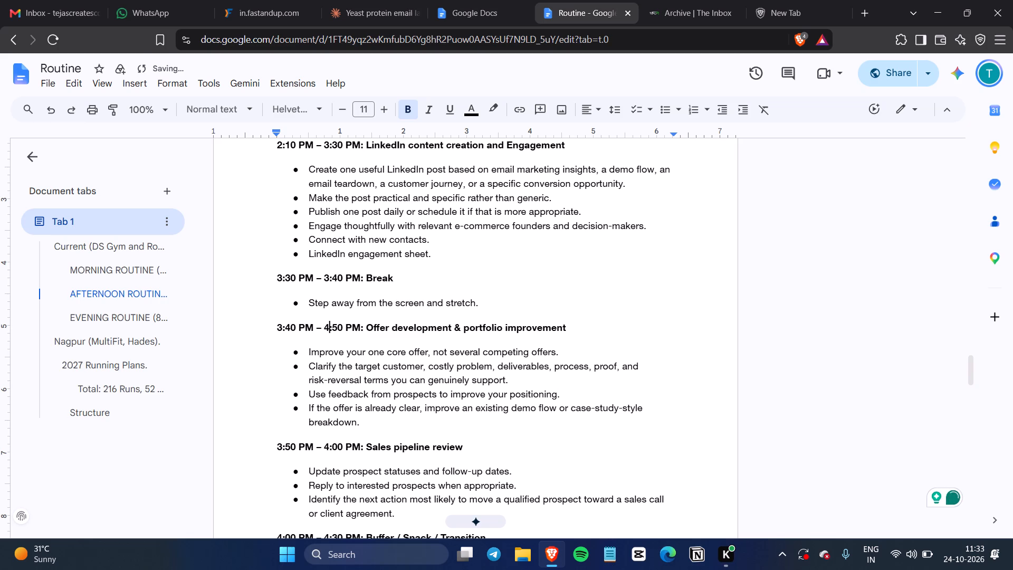
pyautogui.press('Right')
pyautogui.press('Right')
pyautogui.press('BackSpace')
pyautogui.press('1')
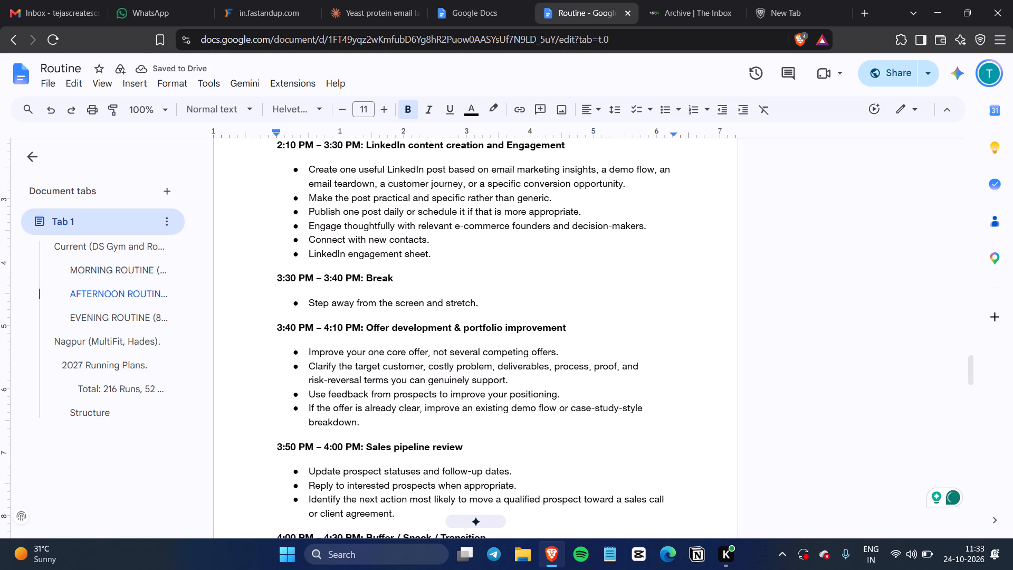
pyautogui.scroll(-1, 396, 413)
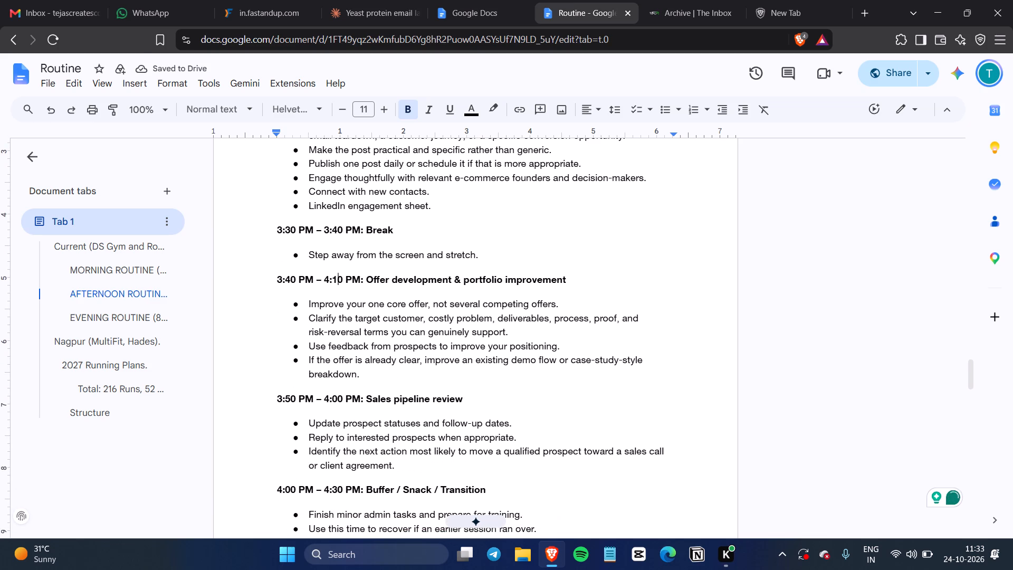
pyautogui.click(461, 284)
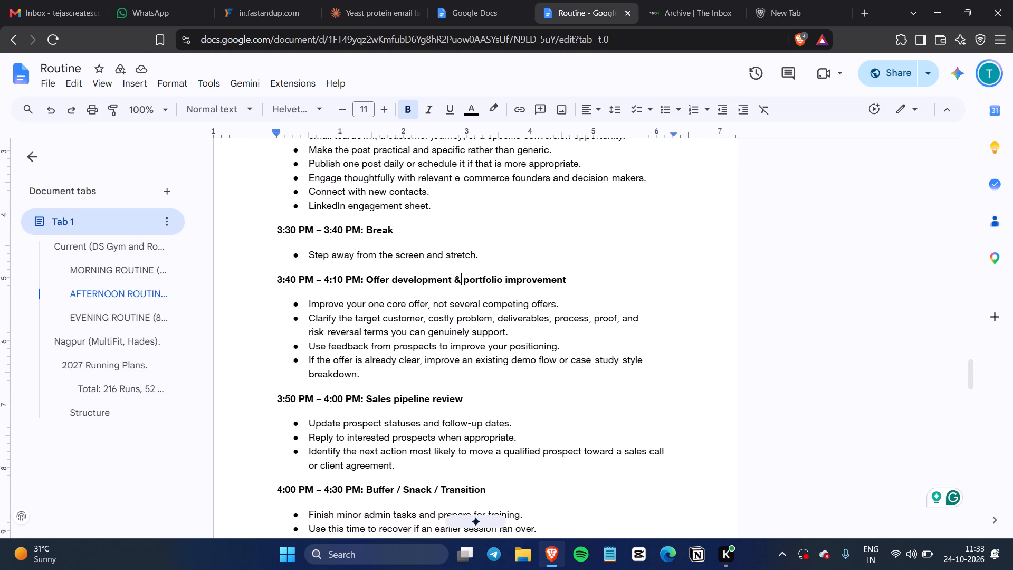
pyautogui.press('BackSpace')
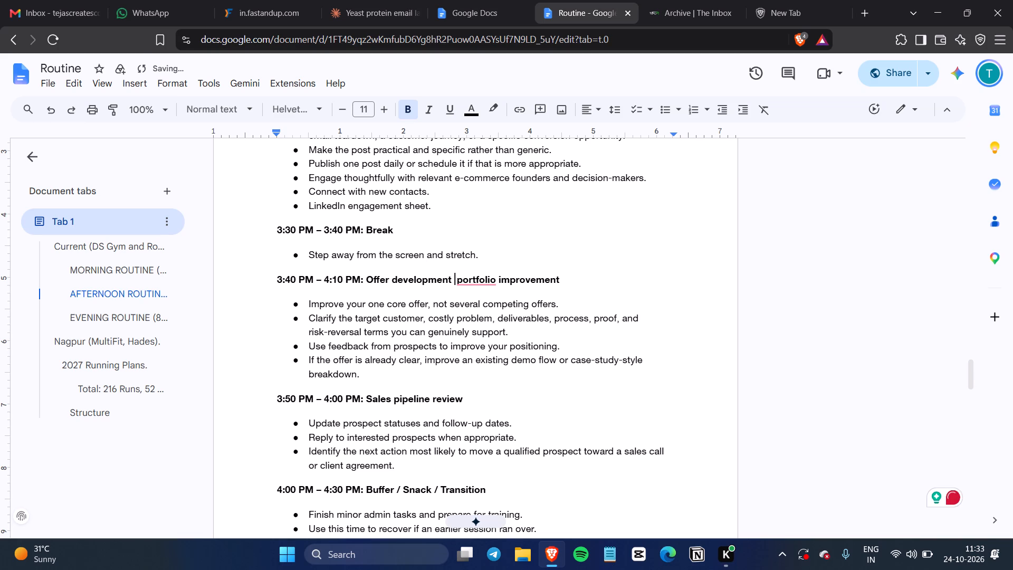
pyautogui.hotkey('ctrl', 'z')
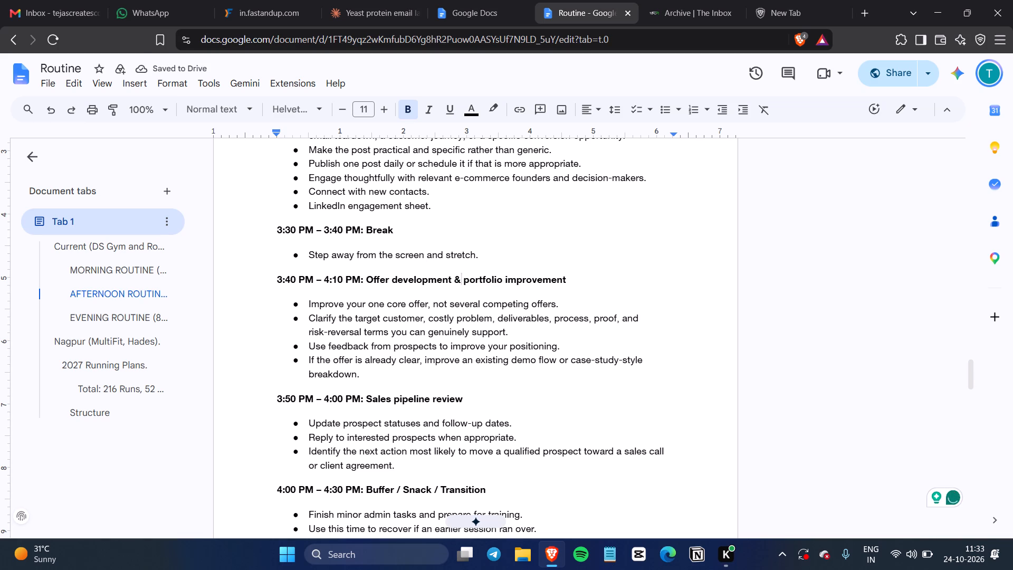
# Append "and" followed by a space to the end of the "Offer development & portfolio improvement" heading.
pyautogui.click(568, 280)
pyautogui.press('space')
pyautogui.write('and')
pyautogui.press('space')
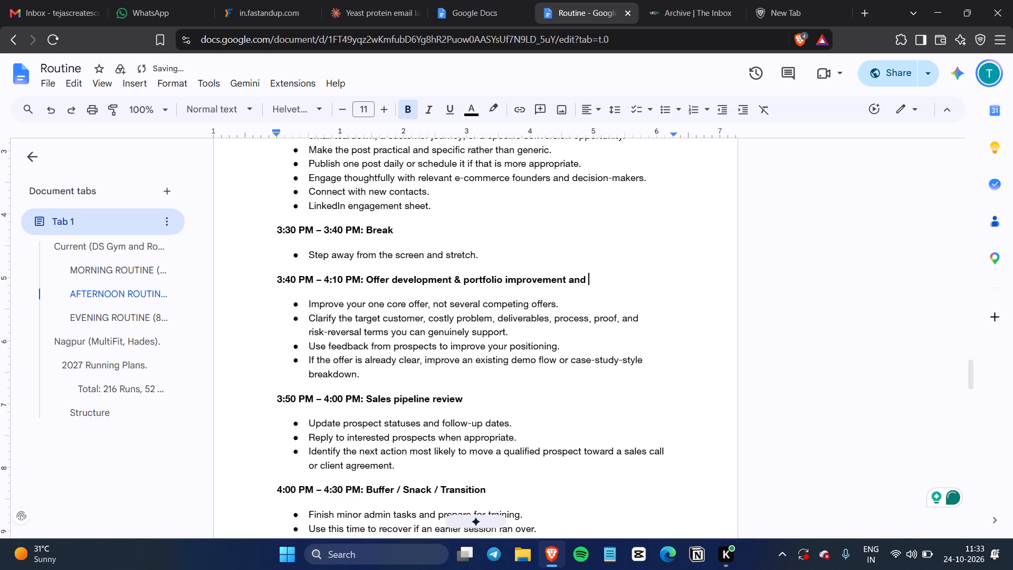
# Cut the "Sales pipeline review" title together with its three bullets, leaving out the time range before it.
pyautogui.moveTo(368, 401); pyautogui.dragTo(393, 407)
pyautogui.moveTo(393, 407); pyautogui.dragTo(504, 462)
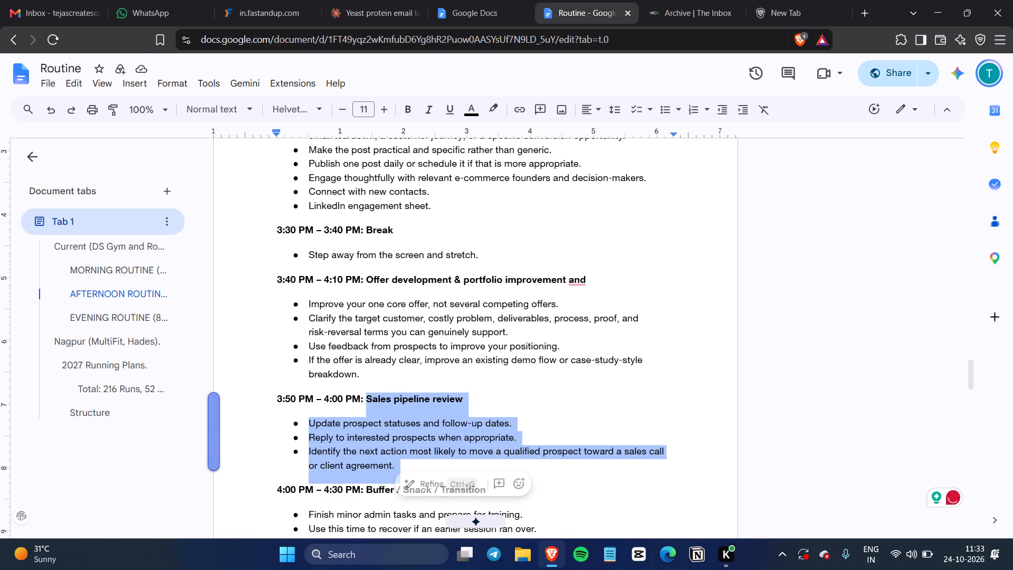
pyautogui.hotkey('ctrl', 'x')
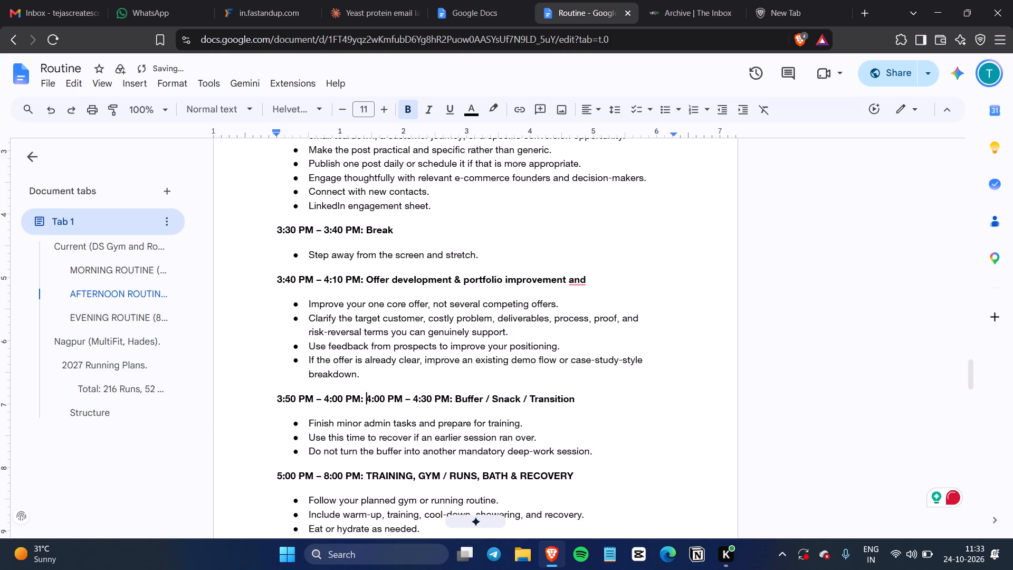
# Delete the leftover "3:50 PM – 4:00 PM:" text in front of the Buffer / Snack / Transition heading.
pyautogui.press('BackSpace')
pyautogui.press('BackSpace')
pyautogui.press('BackSpace')
pyautogui.press('BackSpace')
pyautogui.press('BackSpace')
pyautogui.press('BackSpace')
pyautogui.press('BackSpace')
pyautogui.press('BackSpace')
pyautogui.press('BackSpace')
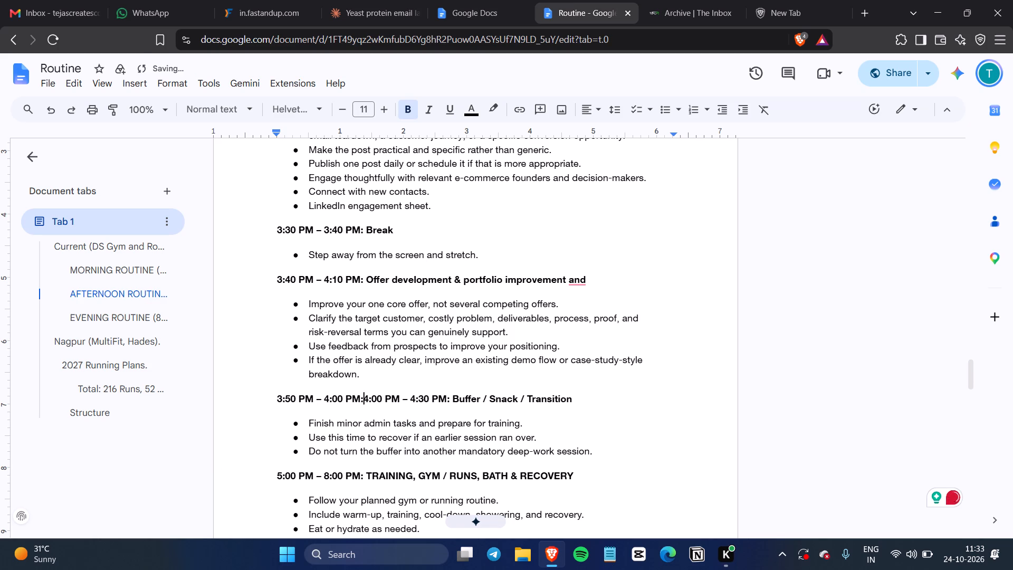
pyautogui.press('BackSpace')
pyautogui.press('BackSpace')
pyautogui.press('BackSpace')
pyautogui.press('BackSpace')
pyautogui.press('BackSpace')
pyautogui.press('BackSpace')
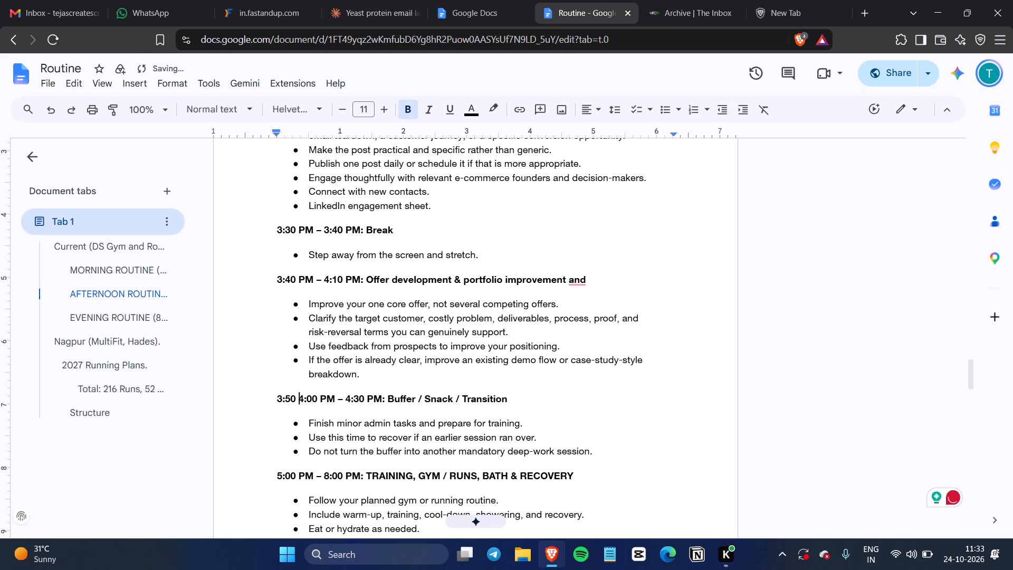
pyautogui.press('BackSpace')
pyautogui.press('BackSpace')
pyautogui.press('BackSpace')
pyautogui.press('BackSpace')
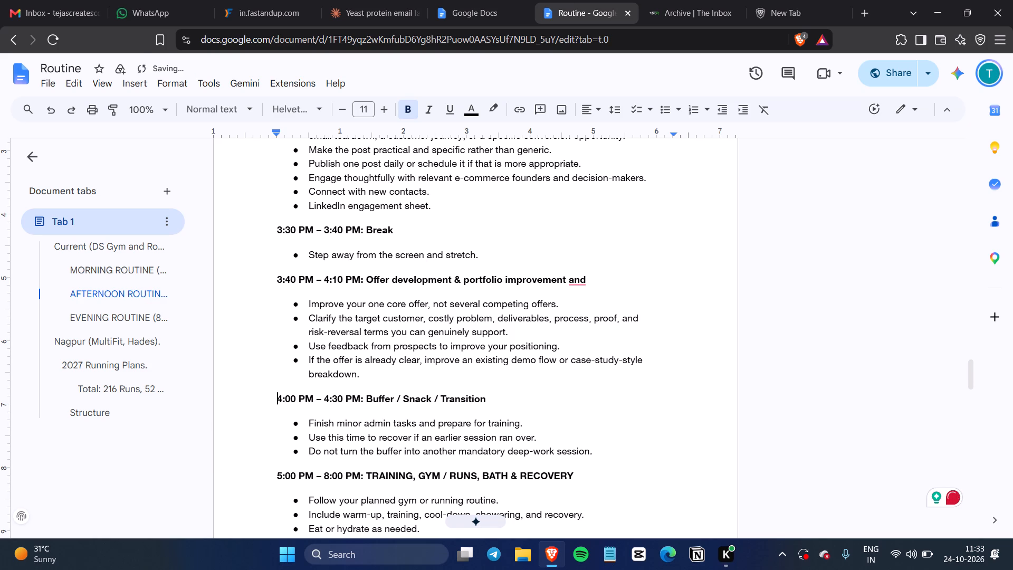
# Paste the cut sales pipeline content at the end of the "Offer development & portfolio improvement and" heading, removing the extra blank line.
pyautogui.click(609, 280)
pyautogui.hotkey('ctrl', 'v')
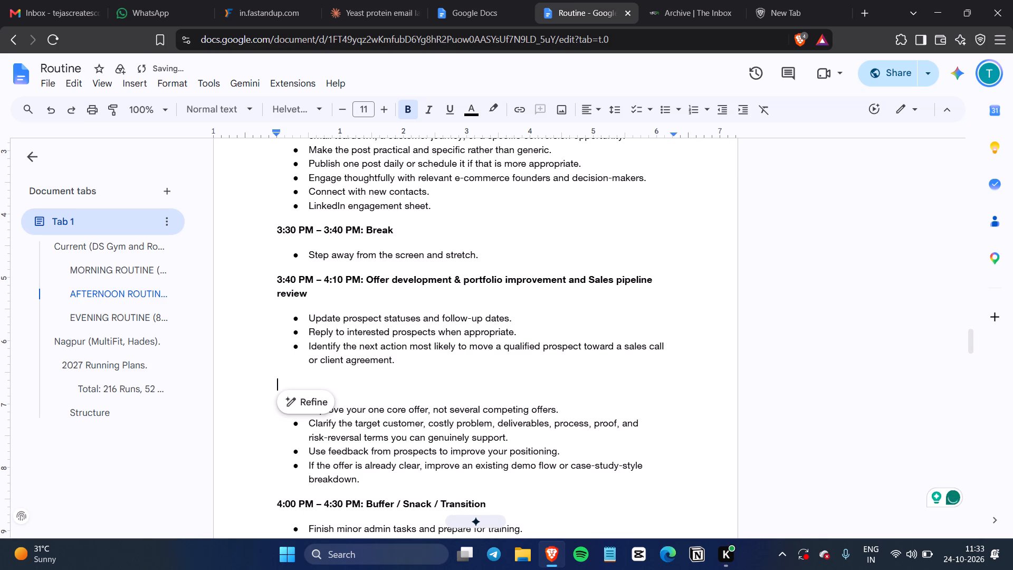
pyautogui.press('BackSpace')
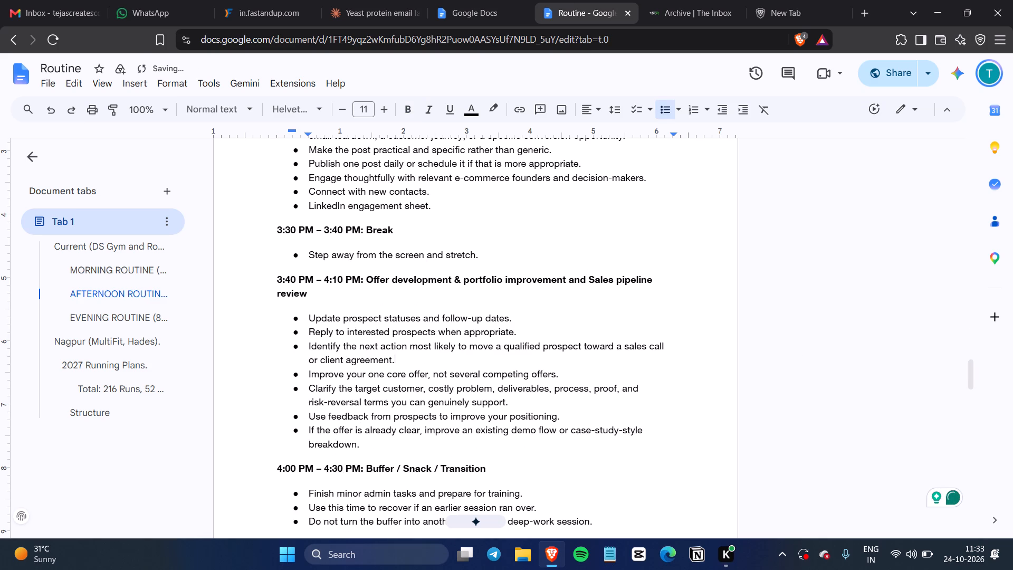
# Move the three sales pipeline bullets to the end of the combined block's list, after the "If the offer is already clear" bullet.
pyautogui.moveTo(395, 359); pyautogui.dragTo(340, 345)
pyautogui.moveTo(340, 345); pyautogui.dragTo(305, 325)
pyautogui.hotkey('ctrl', 'x')
pyautogui.press('BackSpace')
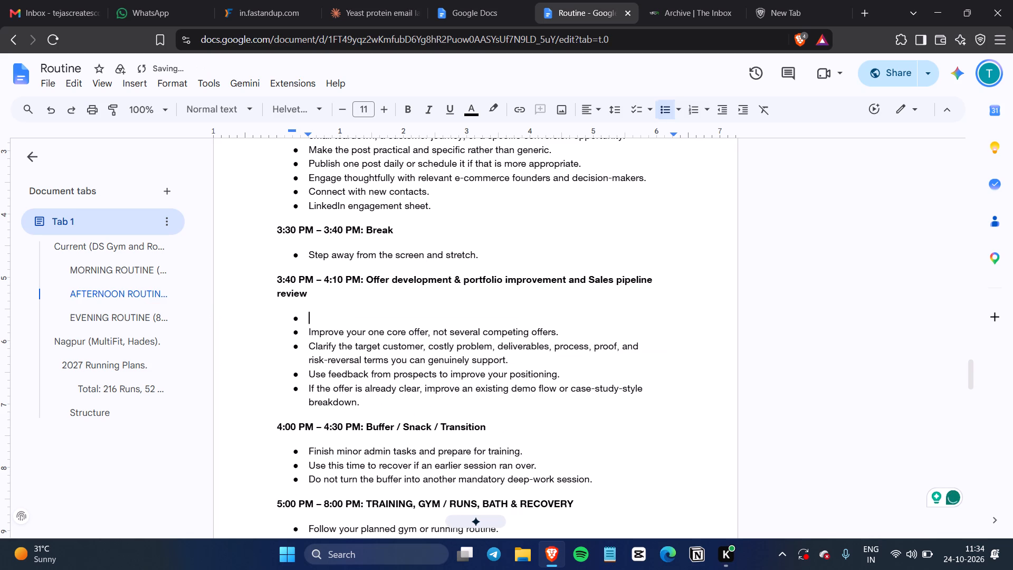
pyautogui.press('BackSpace')
pyautogui.press('BackSpace')
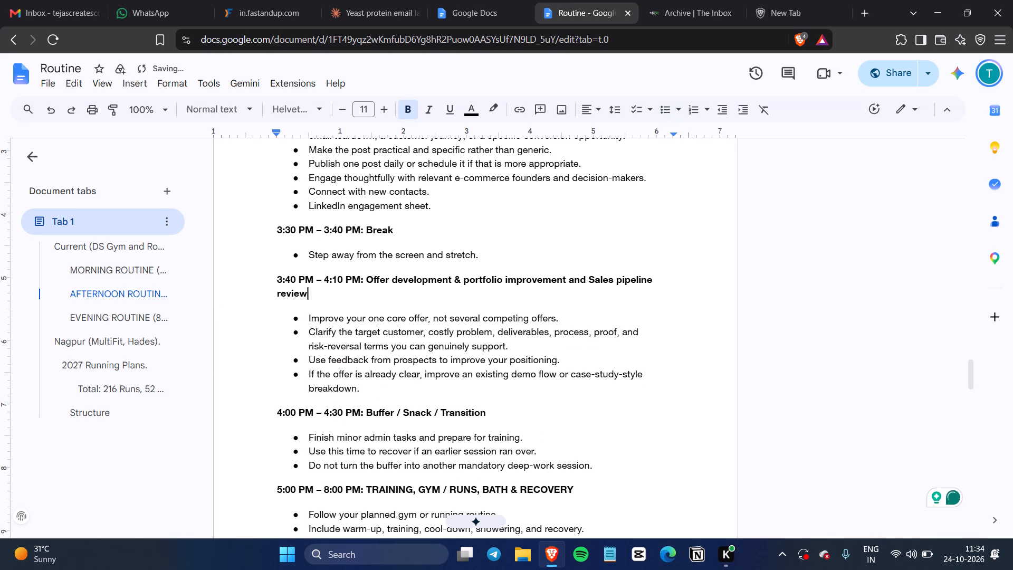
pyautogui.click(371, 392)
pyautogui.press('Return')
pyautogui.hotkey('ctrl', 'v')
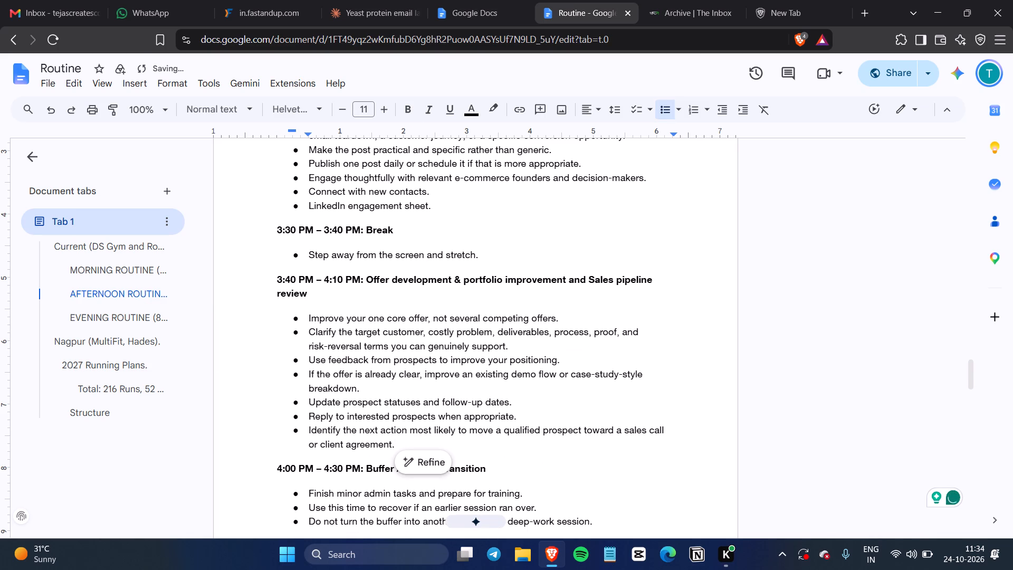
# Set the start time of the Buffer / Snack / Transition block to 4:10 PM.
pyautogui.click(292, 466)
pyautogui.press('BackSpace')
pyautogui.press('1')
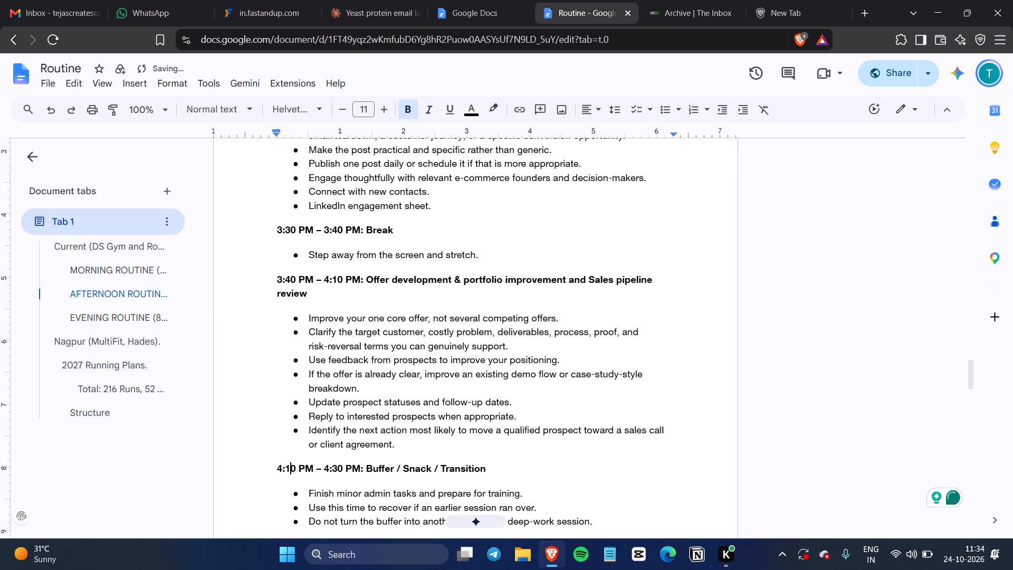
# Set the wake-up time in the last bullet of the evening's Sleep Preparation block to 6:00 AM.
pyautogui.click(339, 471)
pyautogui.scroll(-3, 375, 453)
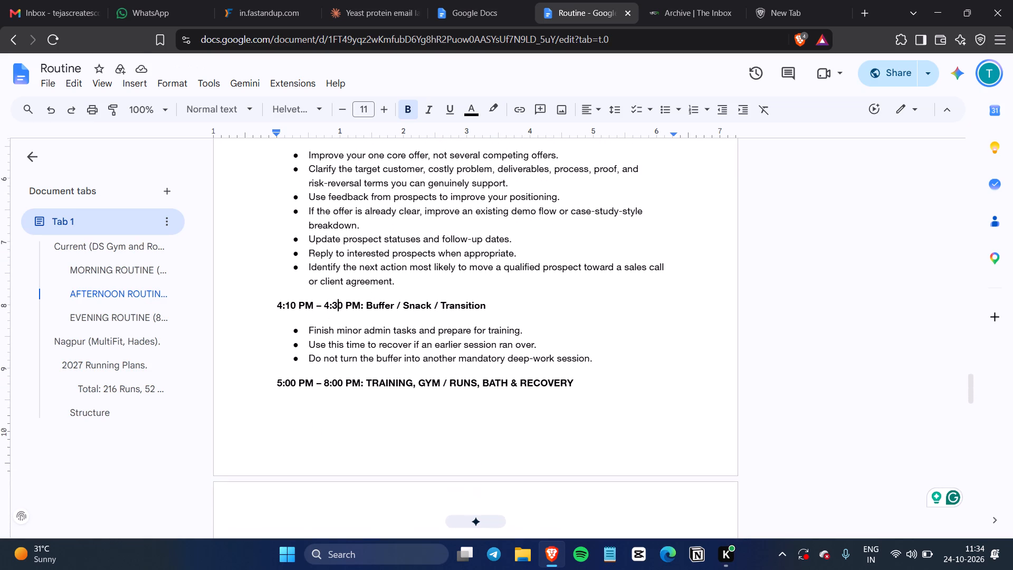
pyautogui.scroll(-4, 375, 453)
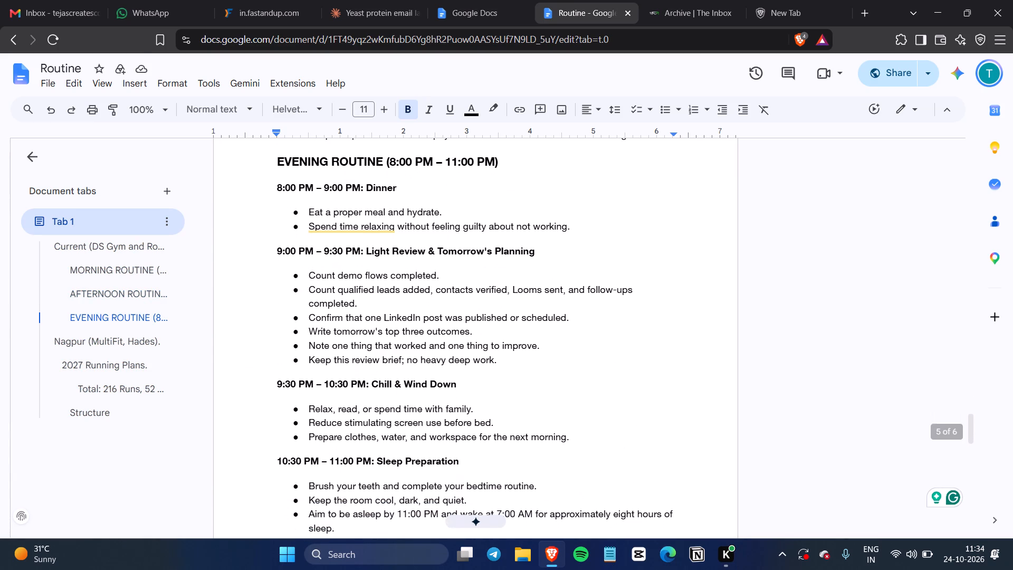
pyautogui.scroll(-2, 375, 453)
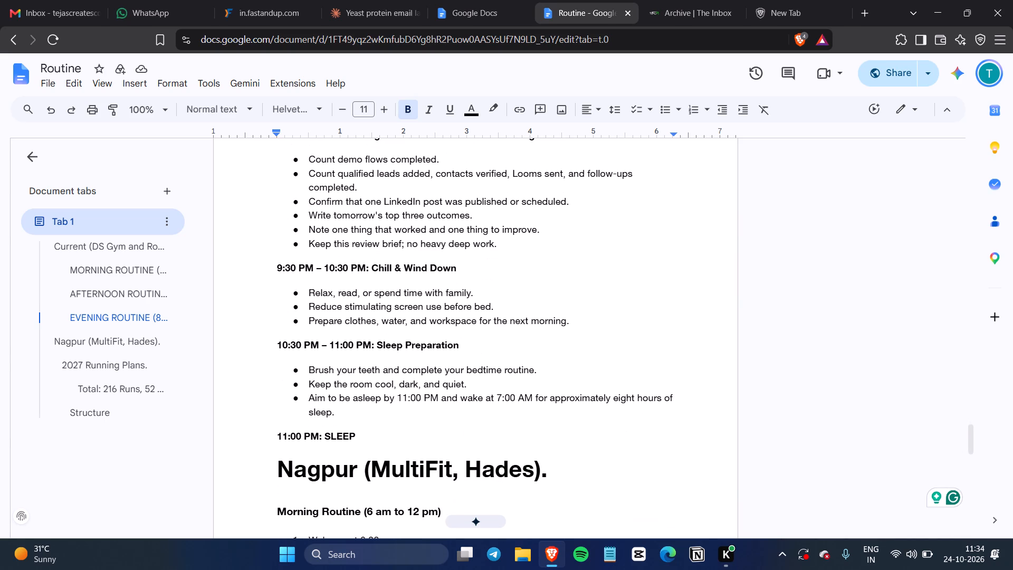
pyautogui.scroll(1, 360, 445)
pyautogui.scroll(-2, 360, 445)
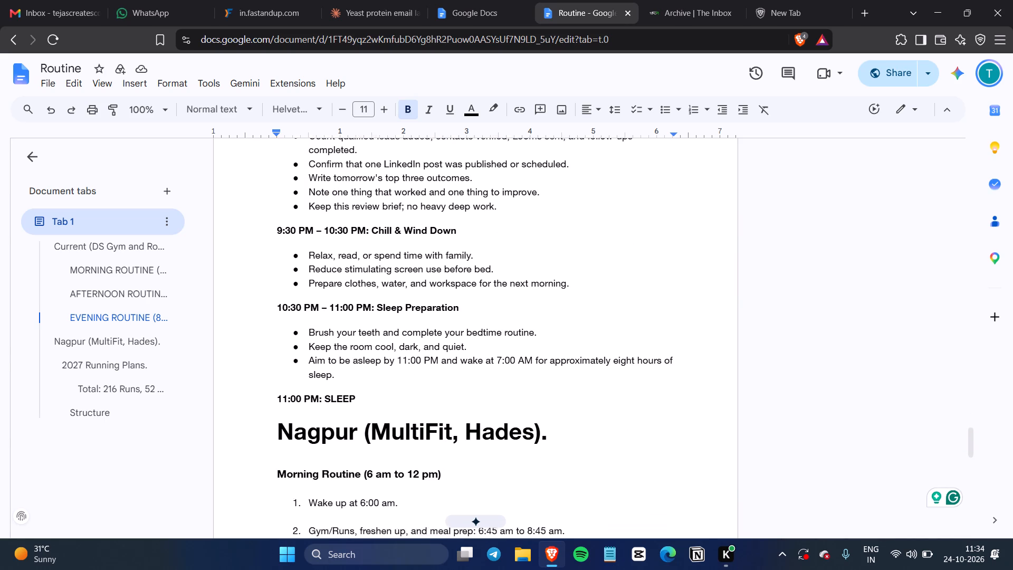
pyautogui.click(503, 356)
pyautogui.press('BackSpace')
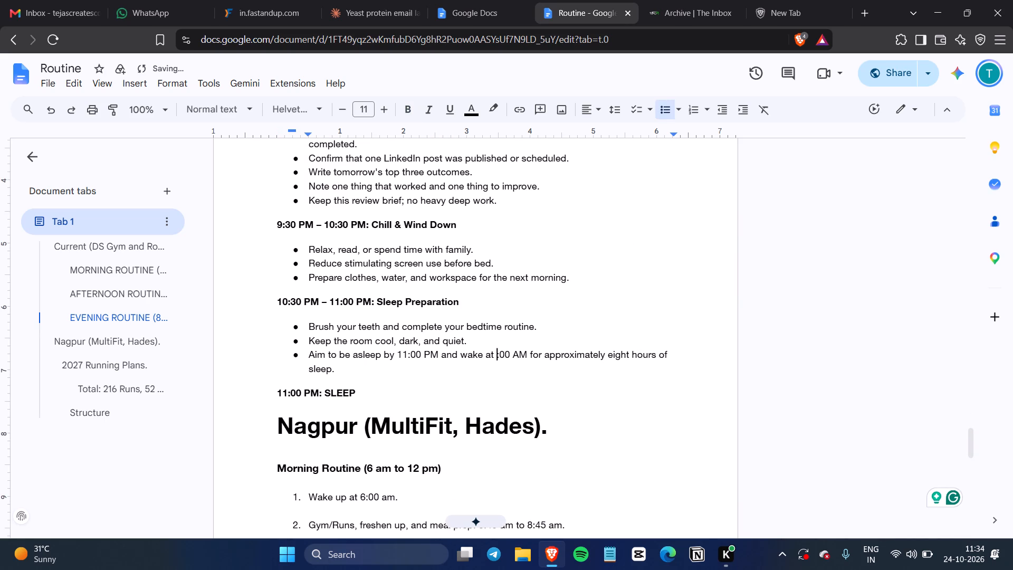
pyautogui.press('6')
pyautogui.scroll(1, 503, 356)
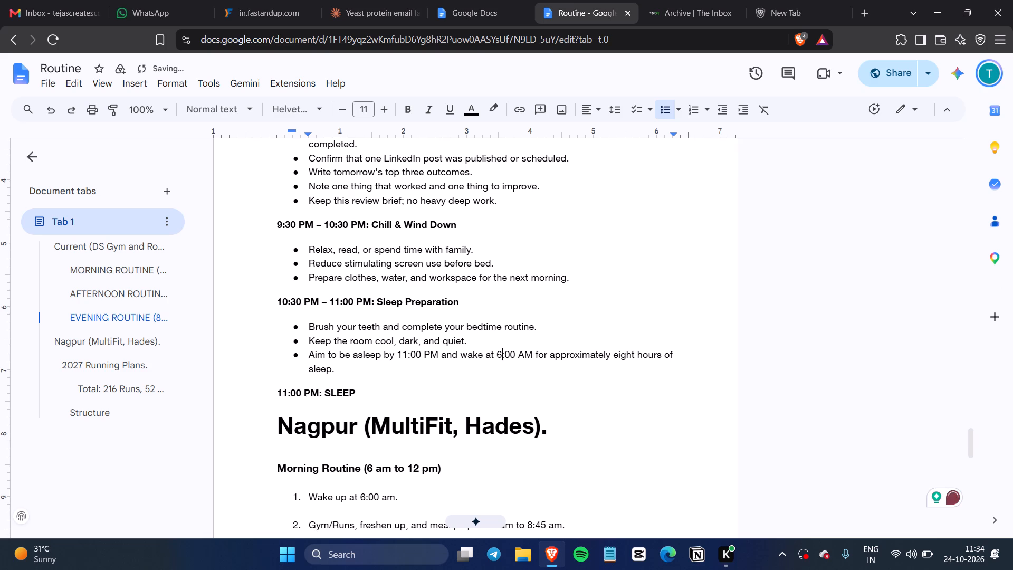
# Set both the asleep-by time in the last Sleep Preparation bullet and the final SLEEP heading to 10:00 PM.
pyautogui.scroll(1, 503, 356)
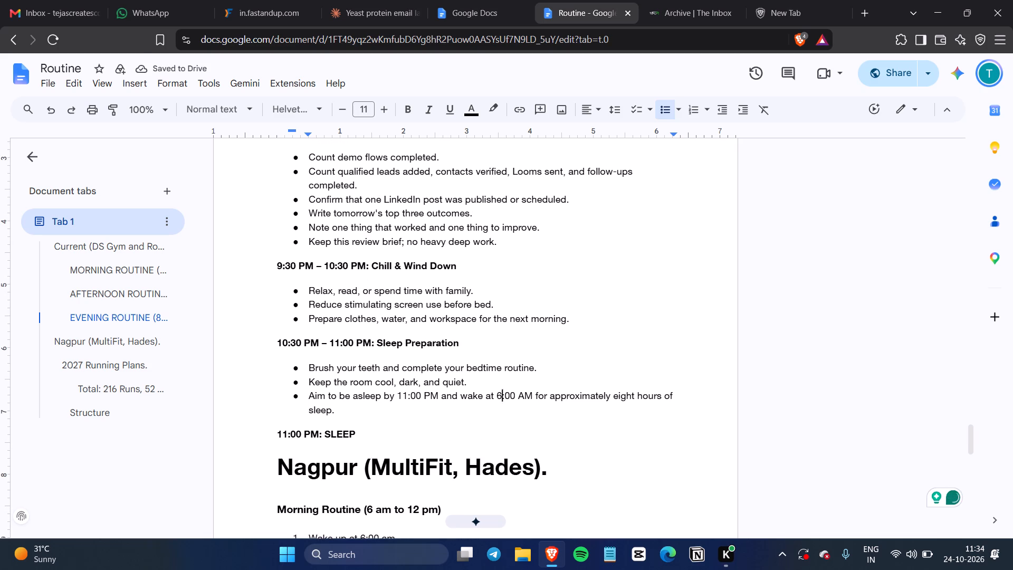
pyautogui.click(408, 397)
pyautogui.press('BackSpace')
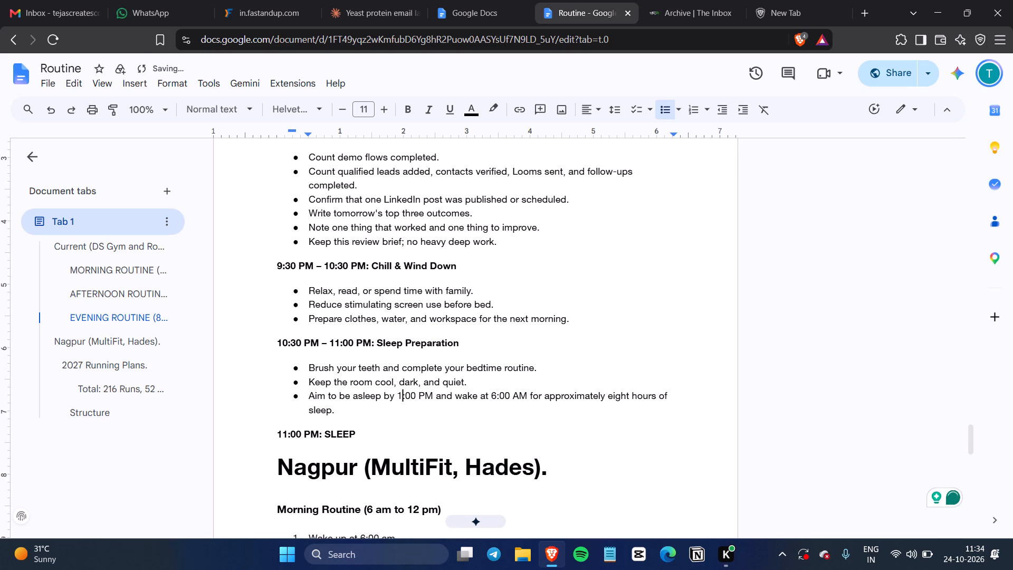
pyautogui.press('0')
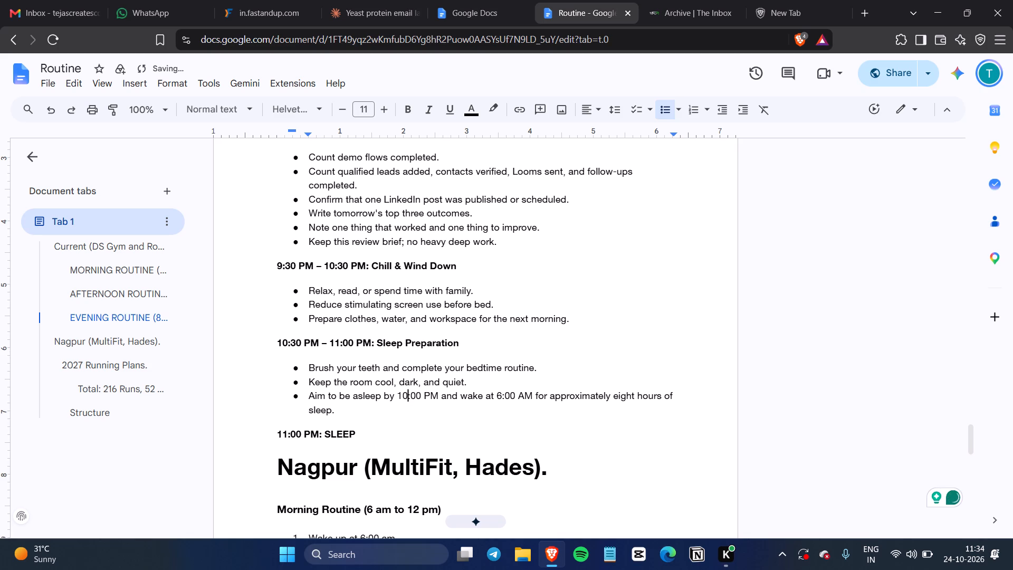
pyautogui.click(287, 438)
pyautogui.press('BackSpace')
pyautogui.press('0')
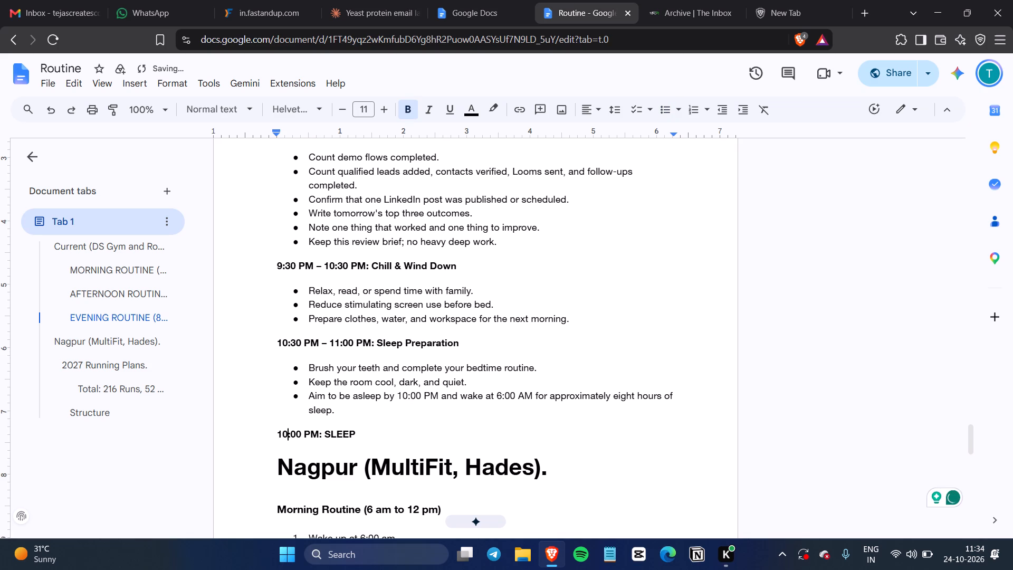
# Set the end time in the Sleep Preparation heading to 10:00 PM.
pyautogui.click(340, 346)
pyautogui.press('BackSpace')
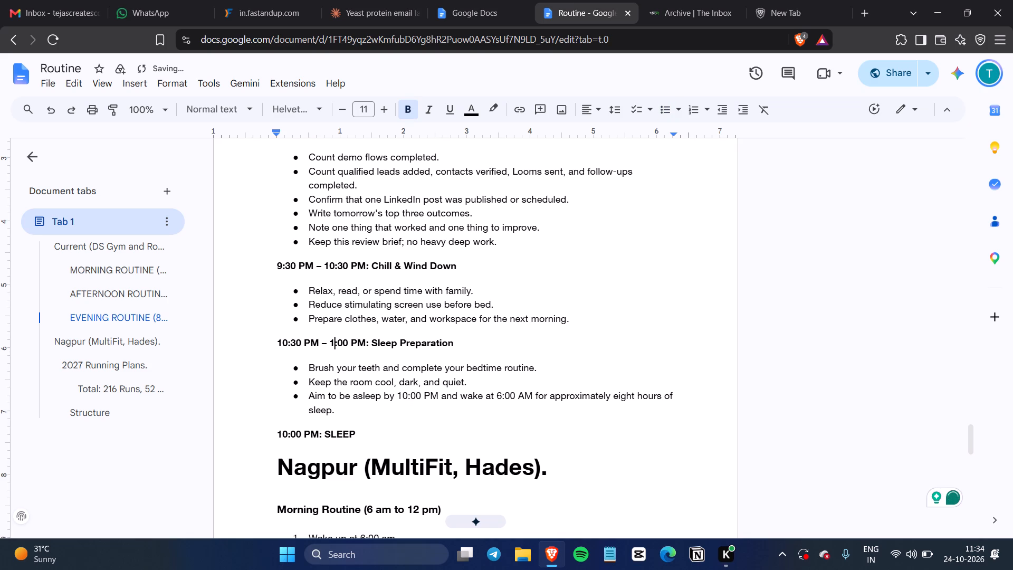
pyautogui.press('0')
# Set the end time of the evening's Chill & Wind Down block to 10:00 PM.
pyautogui.scroll(1, 340, 346)
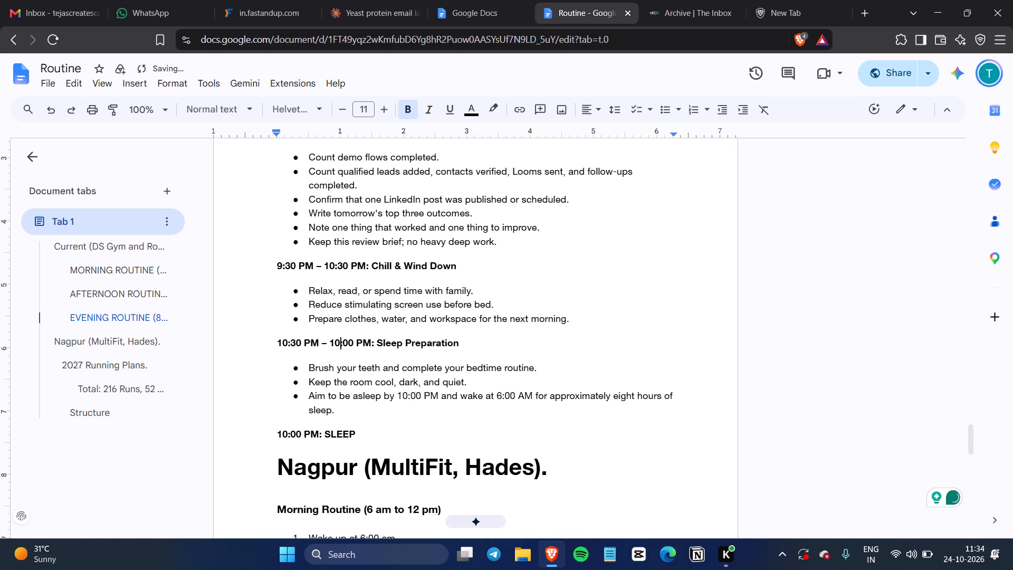
pyautogui.scroll(1, 340, 346)
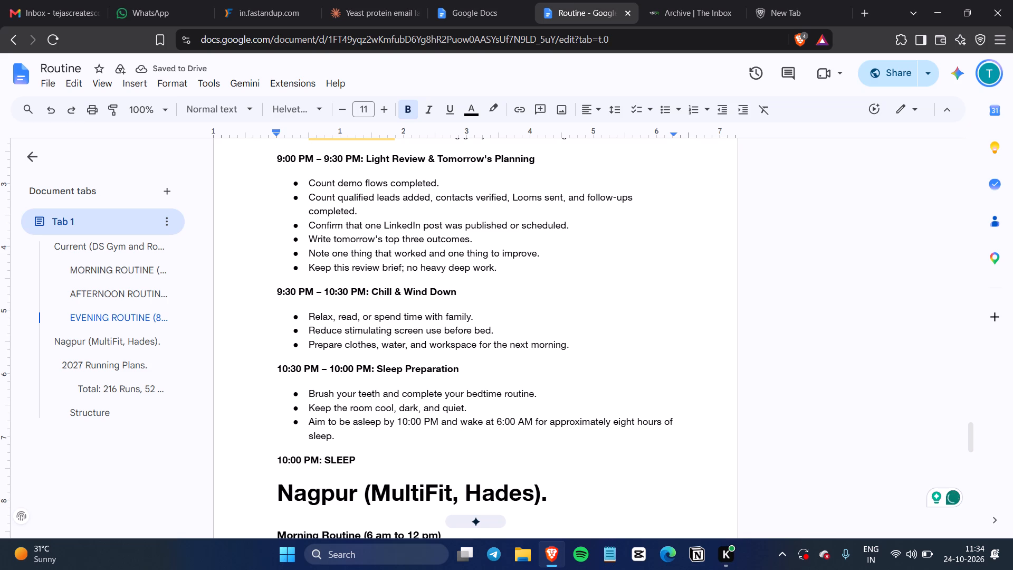
pyautogui.click(342, 292)
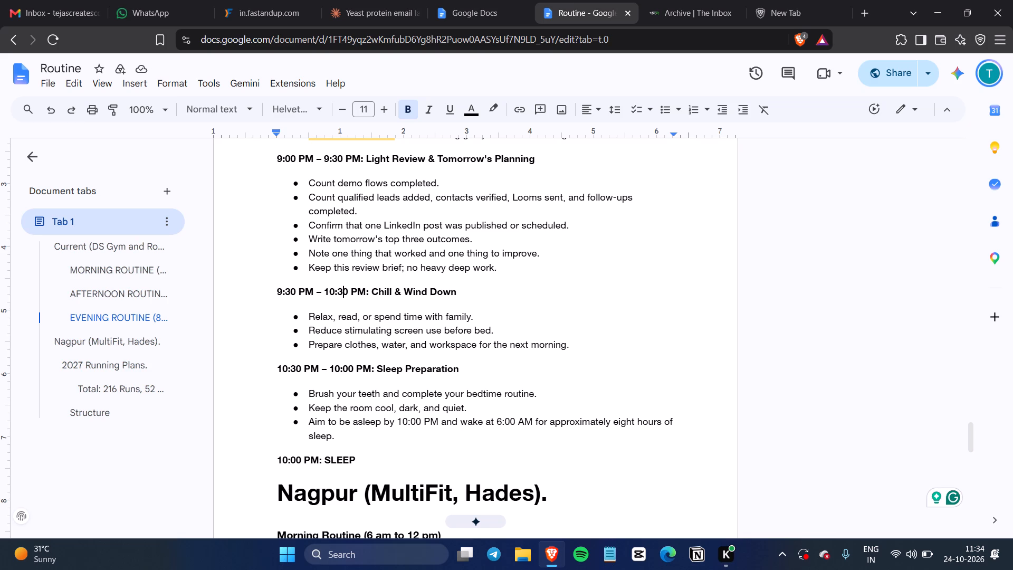
pyautogui.press('BackSpace')
pyautogui.press('0')
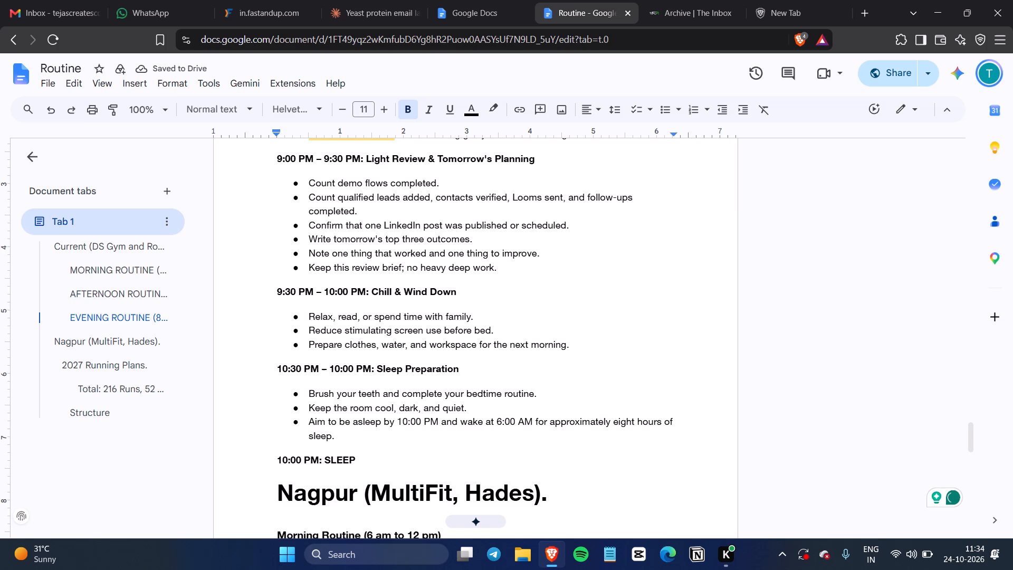
# Retitle the evening Dinner block "Dinner and chill" and set its end time to 9:30 PM.
pyautogui.scroll(1, 435, 349)
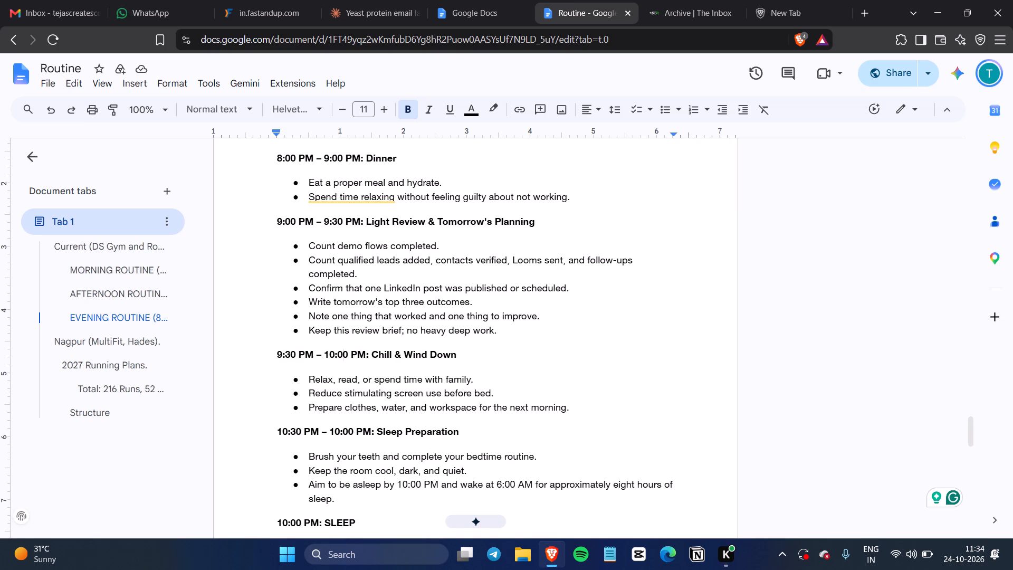
pyautogui.click(395, 161)
pyautogui.press('space')
pyautogui.write('and')
pyautogui.press('space')
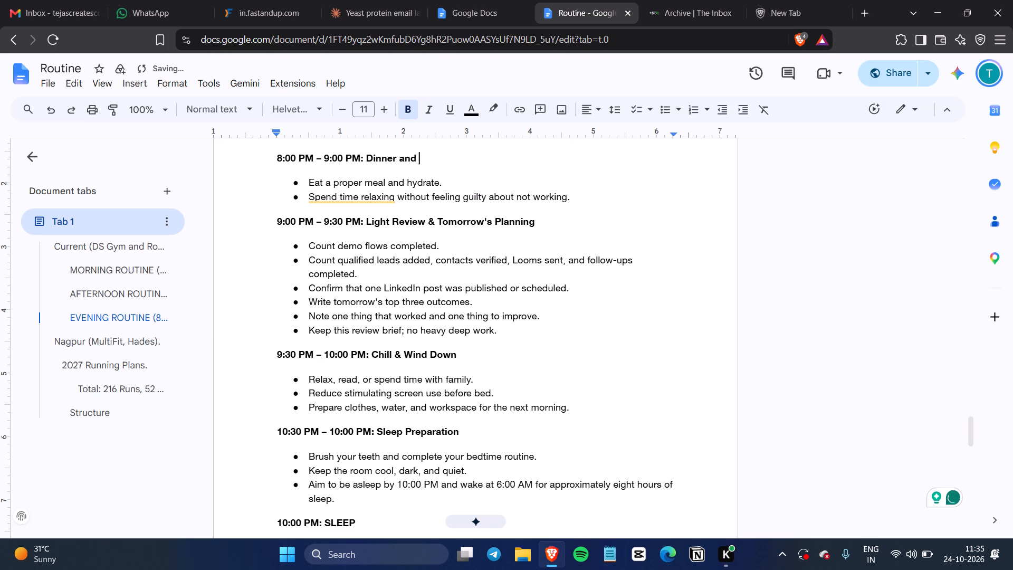
pyautogui.write('chill')
pyautogui.click(326, 161)
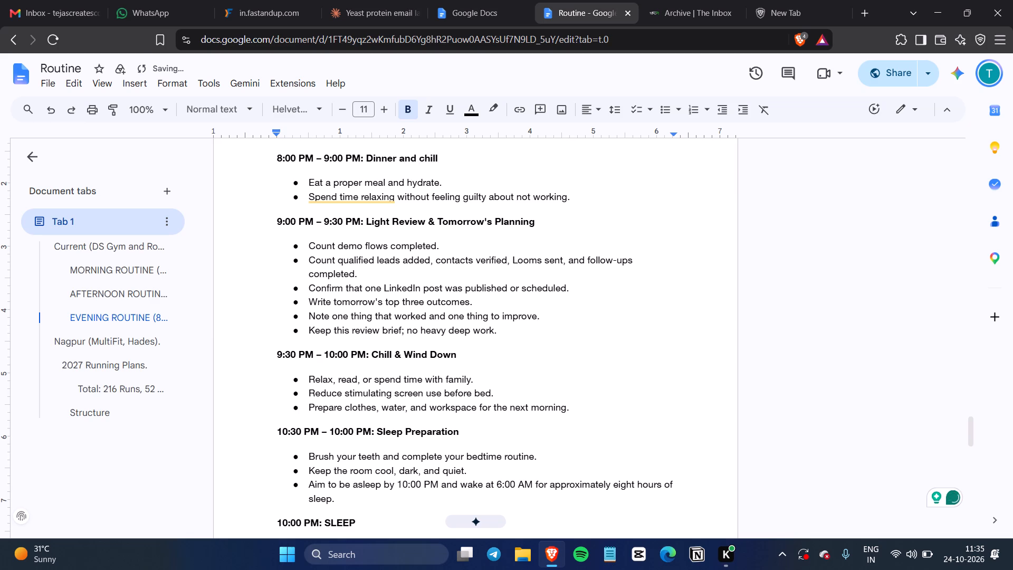
pyautogui.click(338, 158)
pyautogui.press('BackSpace')
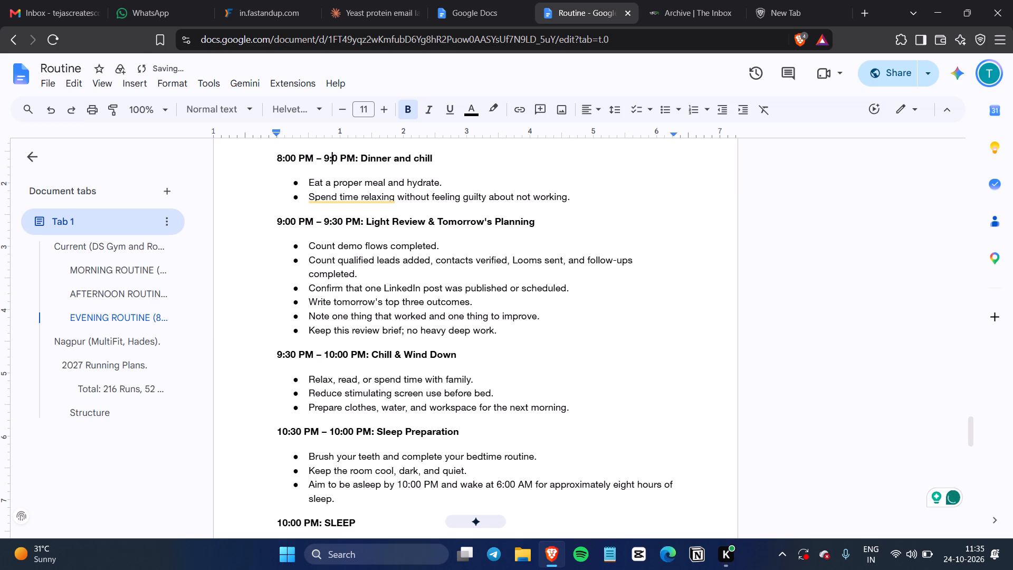
pyautogui.press('3')
# Set the end time in the EVENING ROUTINE section heading to 10:00 PM.
pyautogui.scroll(1, 339, 181)
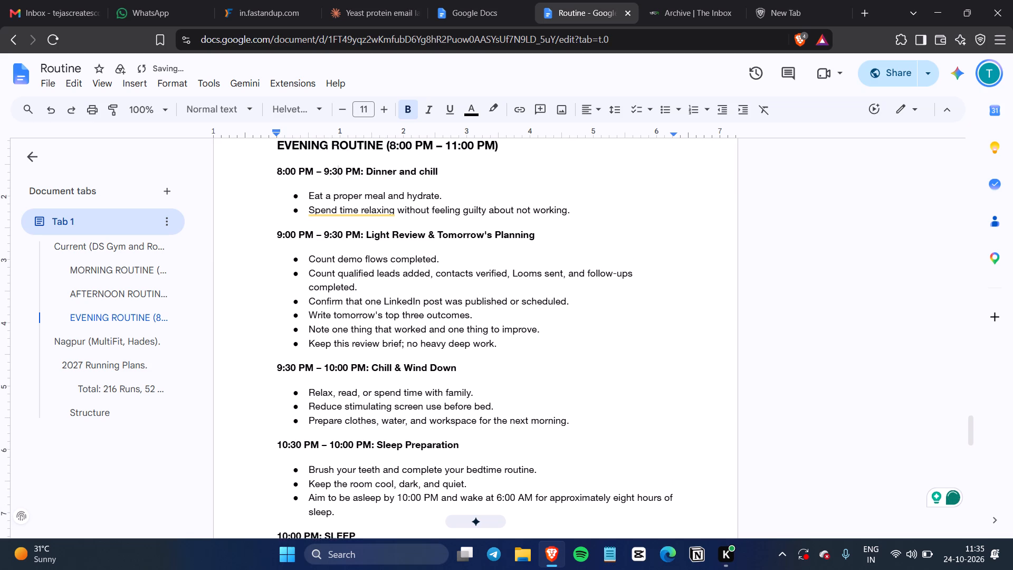
pyautogui.scroll(1, 339, 181)
pyautogui.click(459, 180)
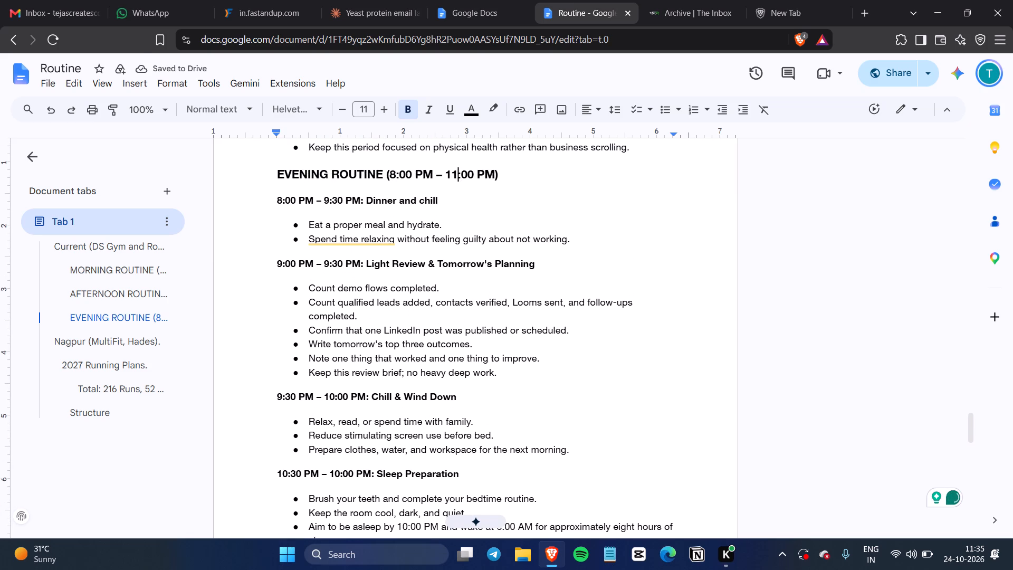
pyautogui.press('BackSpace')
pyautogui.press('0')
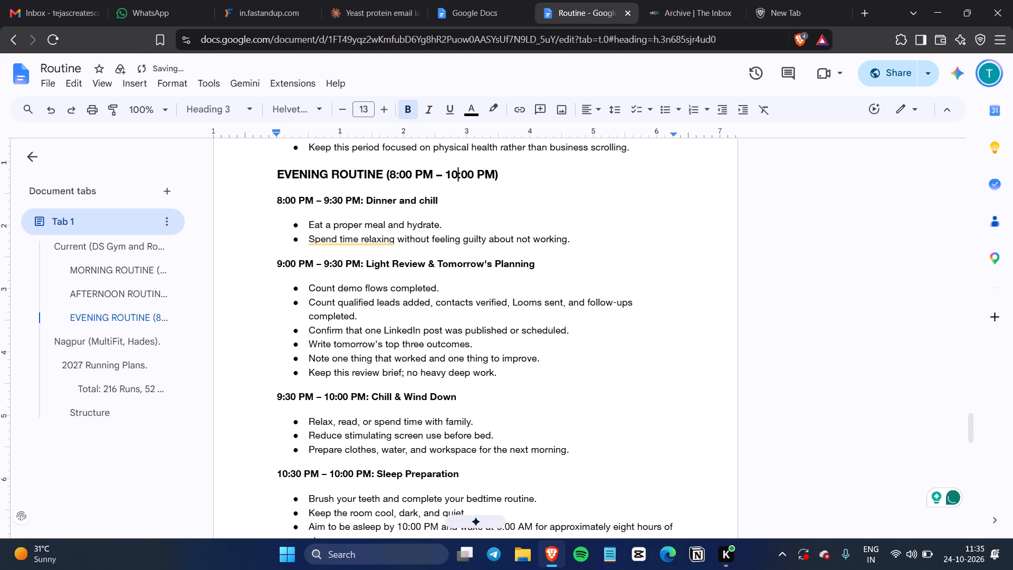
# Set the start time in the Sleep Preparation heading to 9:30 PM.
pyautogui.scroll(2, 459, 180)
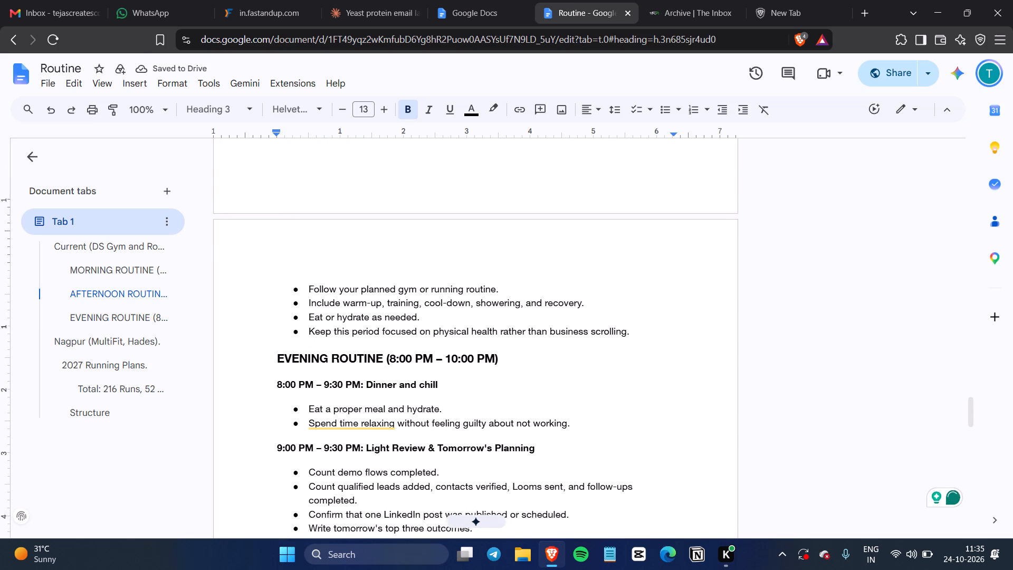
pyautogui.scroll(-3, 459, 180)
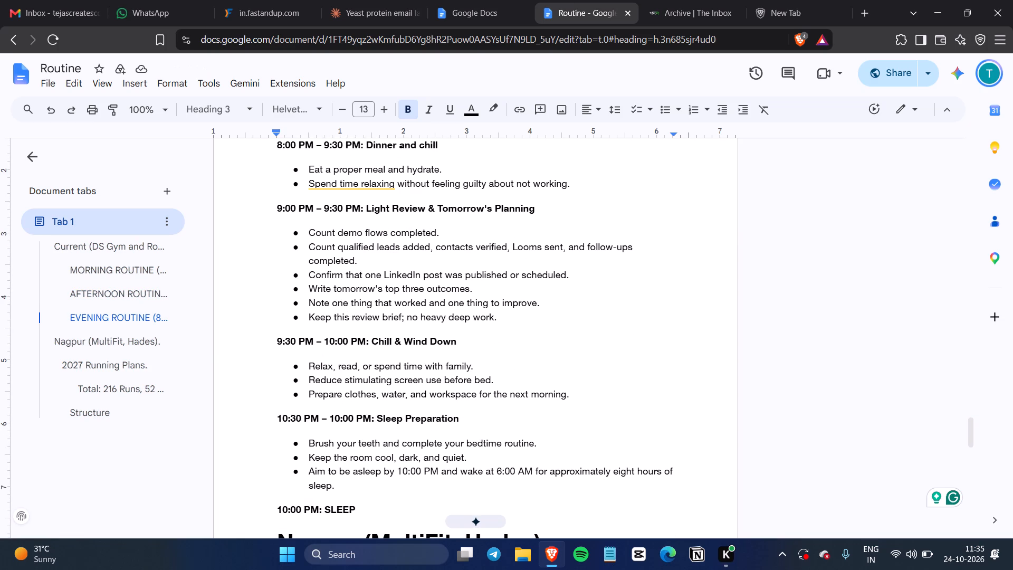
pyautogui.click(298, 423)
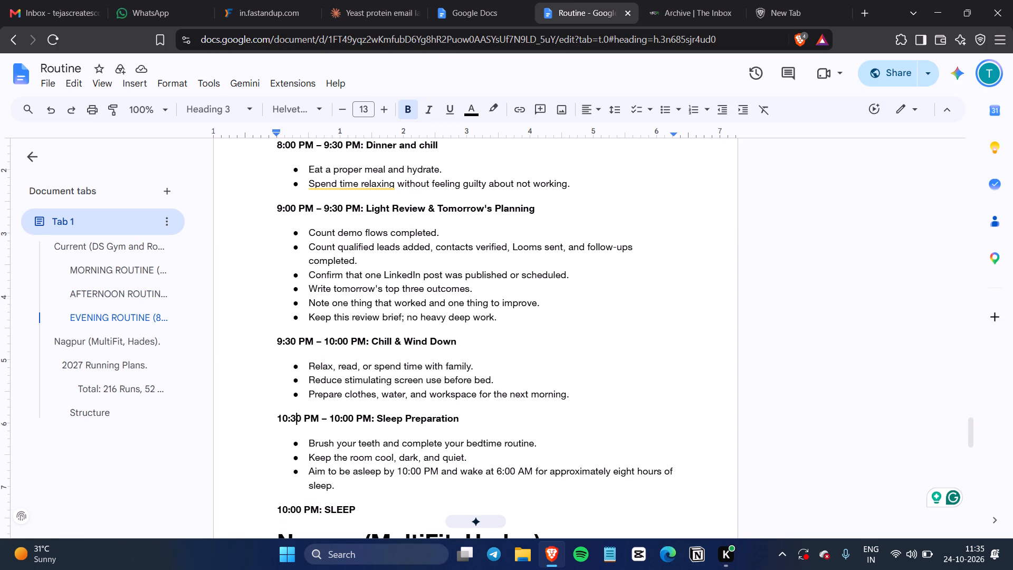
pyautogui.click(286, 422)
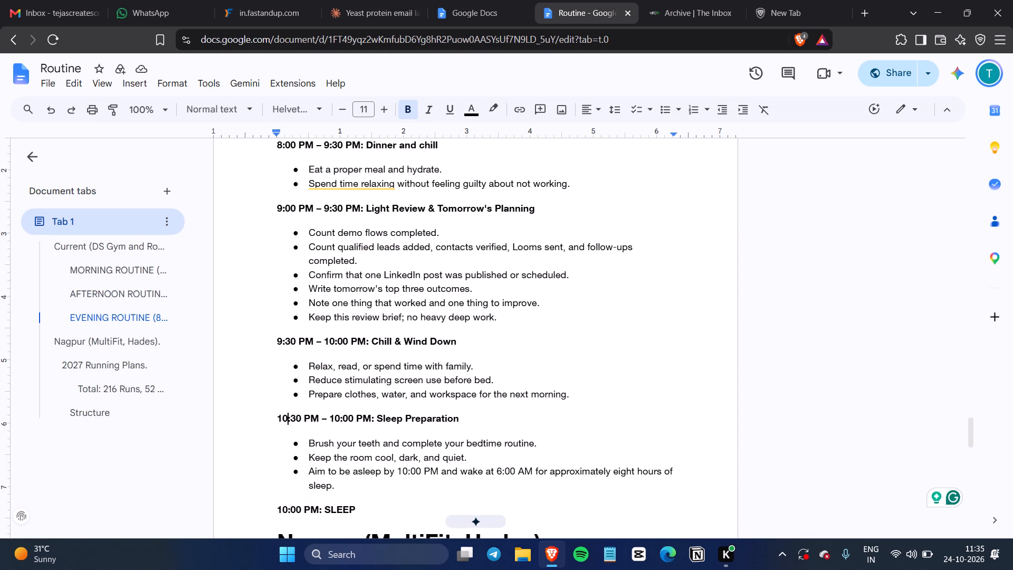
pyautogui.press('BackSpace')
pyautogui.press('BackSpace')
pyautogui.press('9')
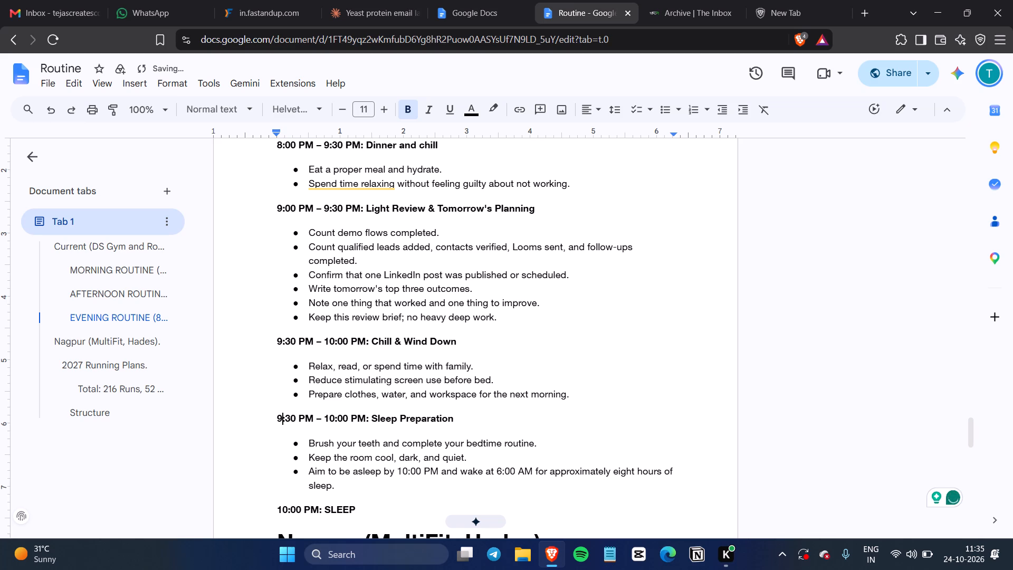
# Move the three Sleep Preparation bullets to the end of the Chill & Wind Down list, after the "Prepare clothes, water, and workspace" bullet.
pyautogui.scroll(-2, 286, 422)
pyautogui.scroll(1, 286, 422)
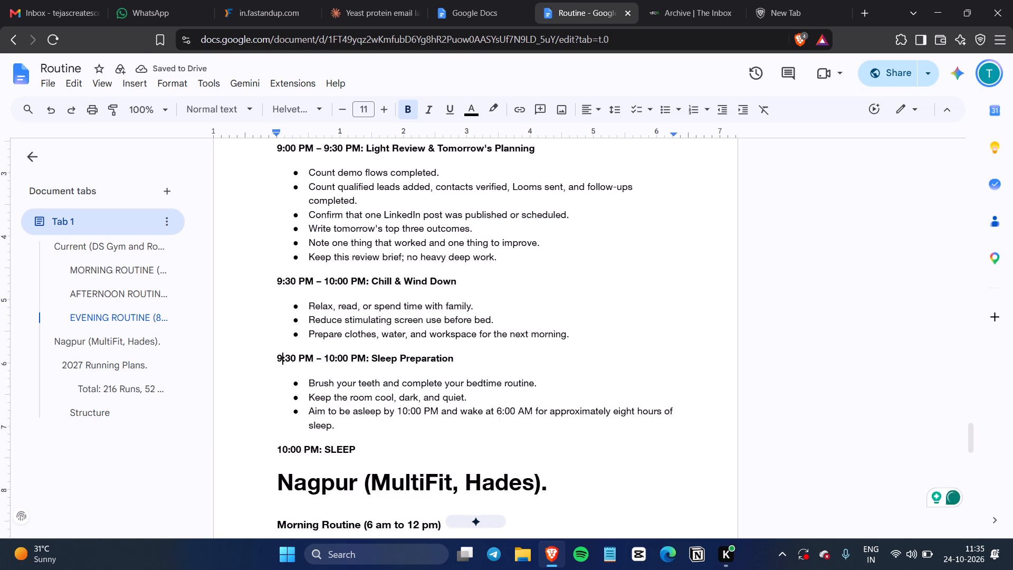
pyautogui.scroll(1, 286, 422)
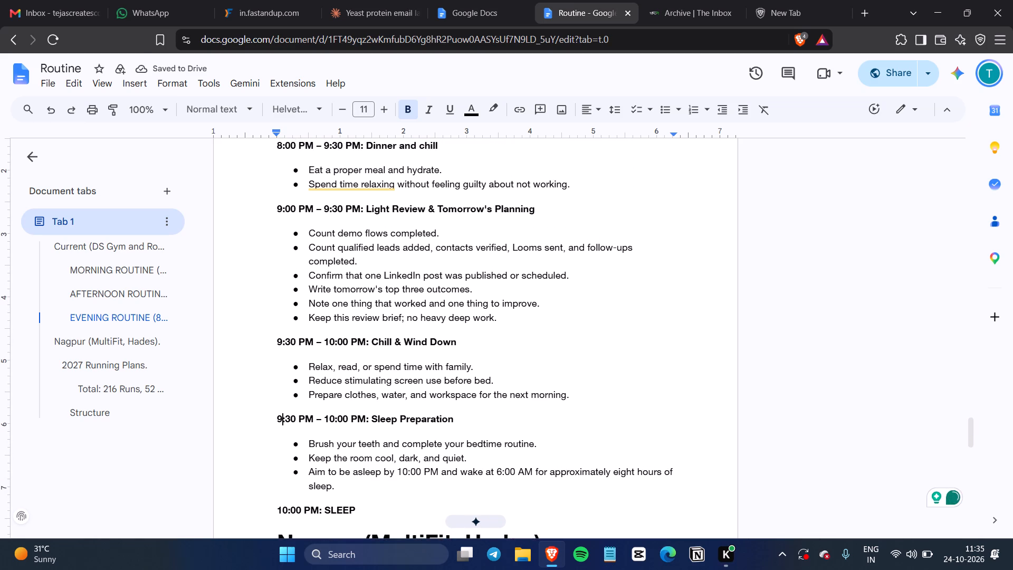
pyautogui.moveTo(340, 486); pyautogui.dragTo(311, 448)
pyautogui.hotkey('ctrl', 'x')
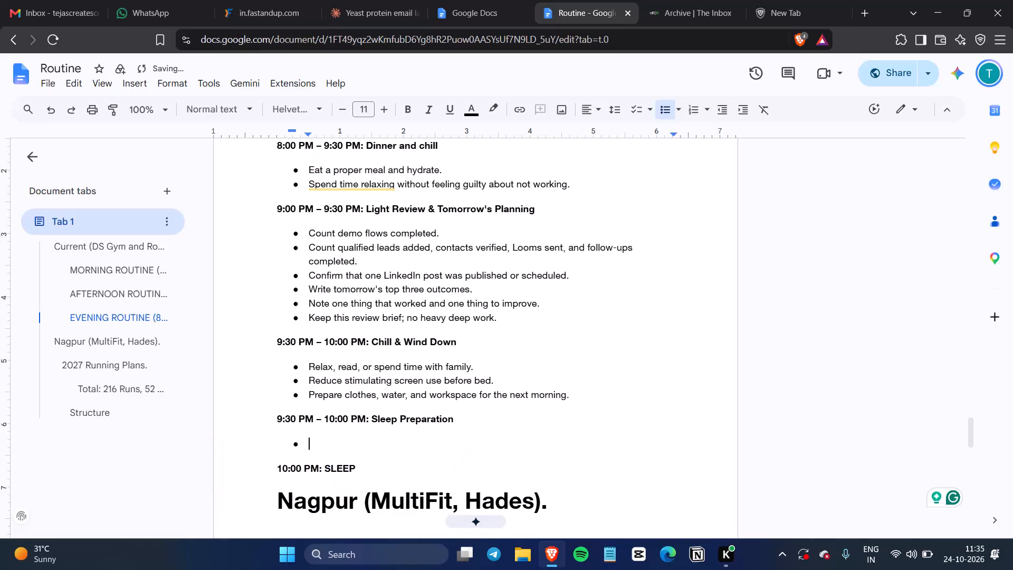
pyautogui.click(572, 397)
pyautogui.press('Return')
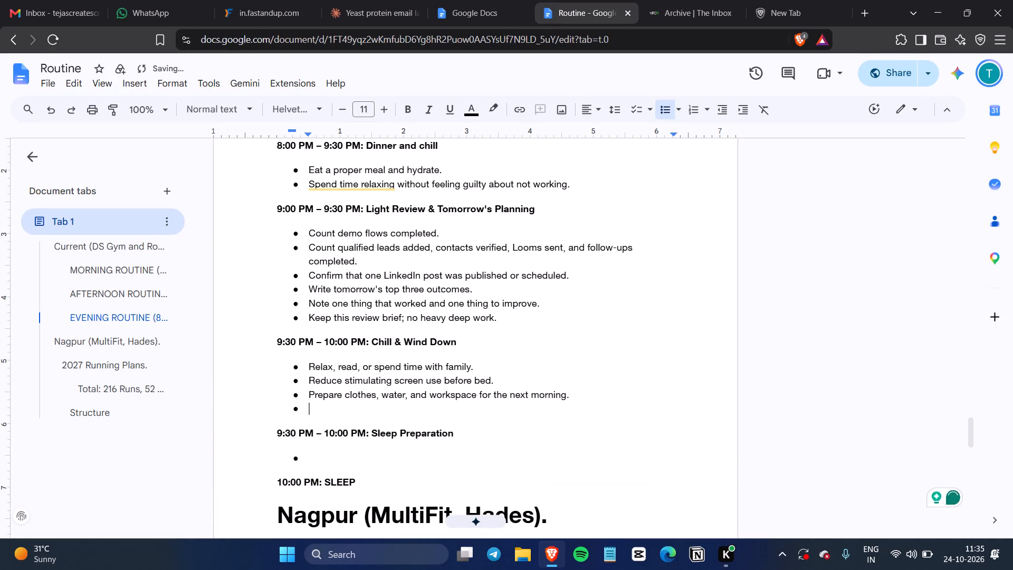
pyautogui.hotkey('ctrl', 'v')
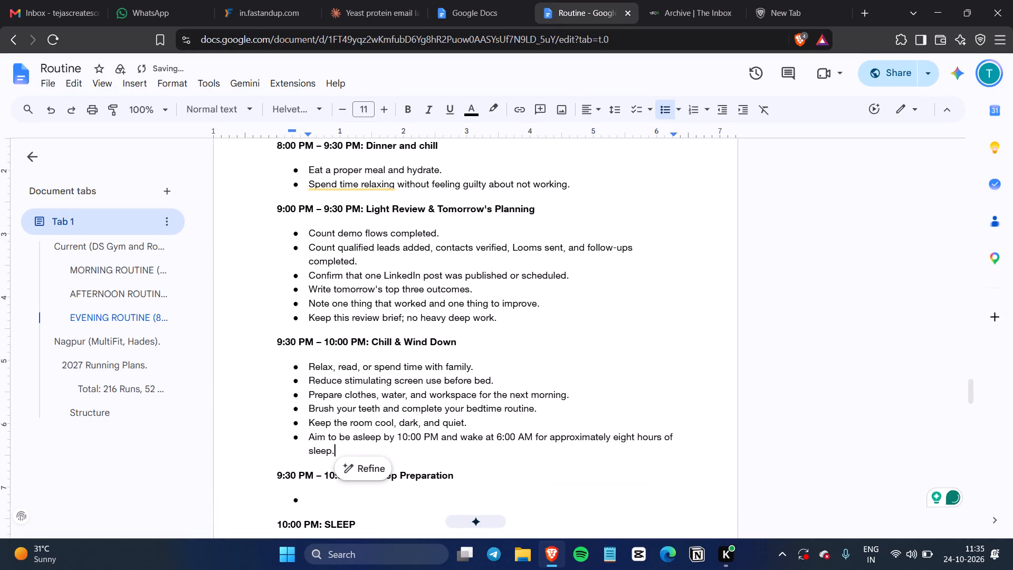
# Delete the emptied Sleep Preparation heading with its blank bullet and the leftover blank line above the SLEEP heading.
pyautogui.moveTo(416, 503); pyautogui.dragTo(274, 479)
pyautogui.press('BackSpace')
pyautogui.press('BackSpace')
pyautogui.press('BackSpace')
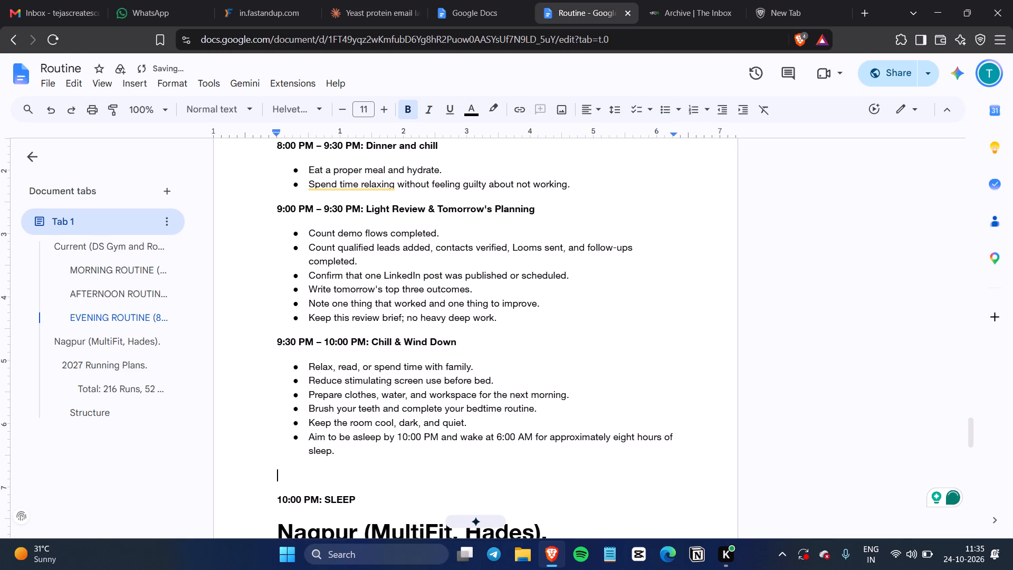
pyautogui.press('BackSpace')
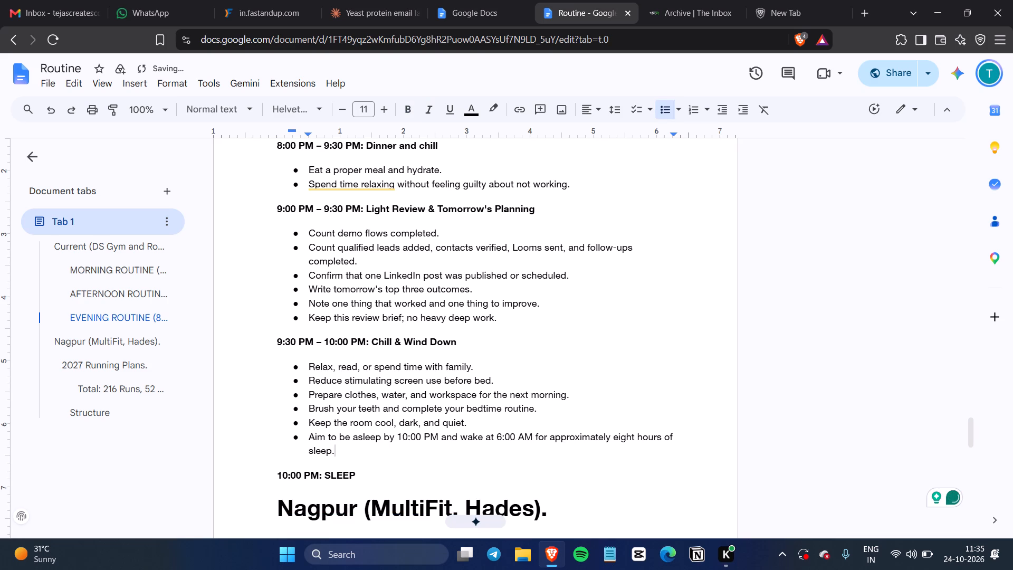
# Review the afternoon routine's blocks and their times, from training back up to the LinkedIn content block.
pyautogui.scroll(5, 274, 479)
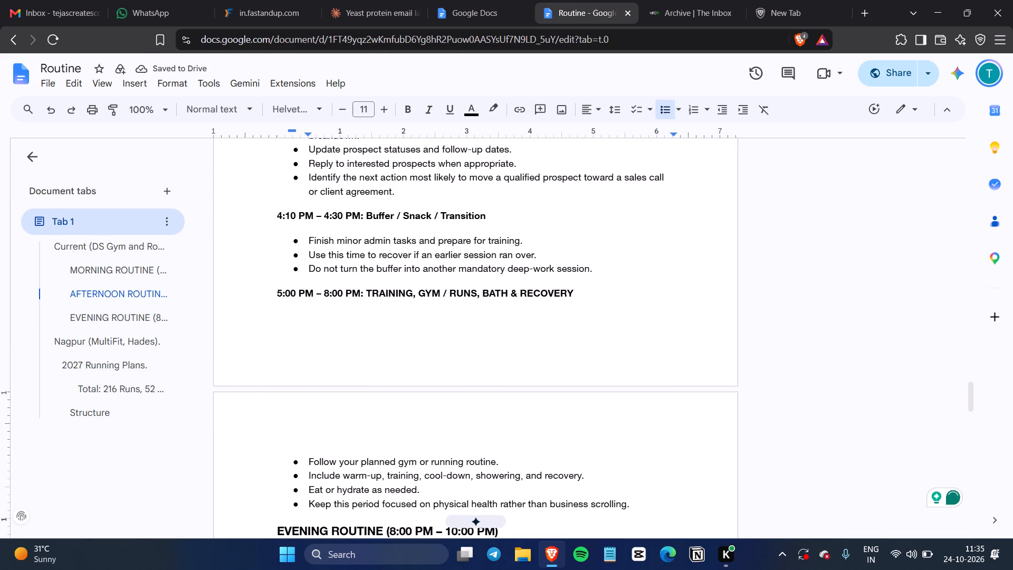
pyautogui.scroll(1, 274, 479)
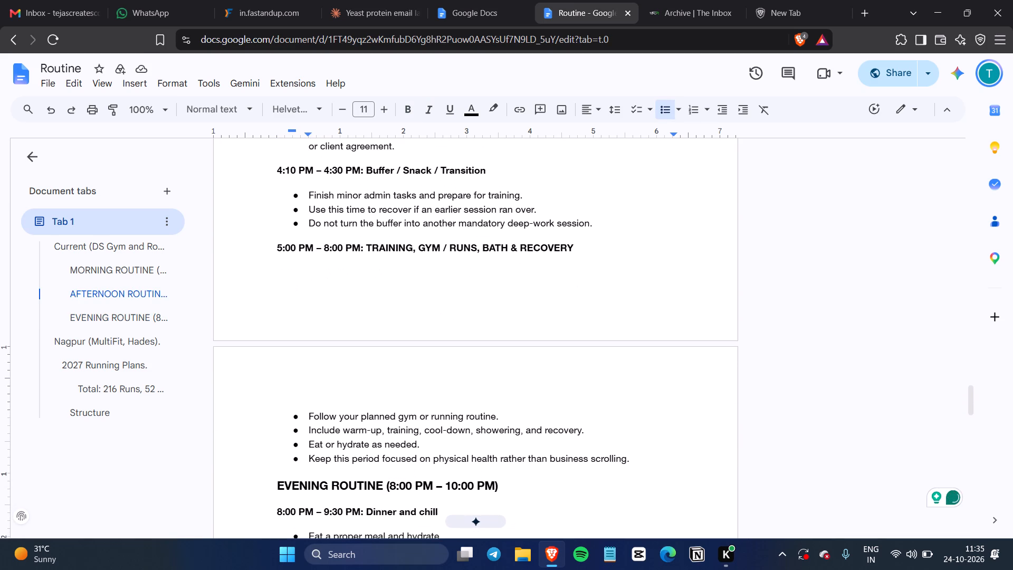
pyautogui.scroll(1, 274, 479)
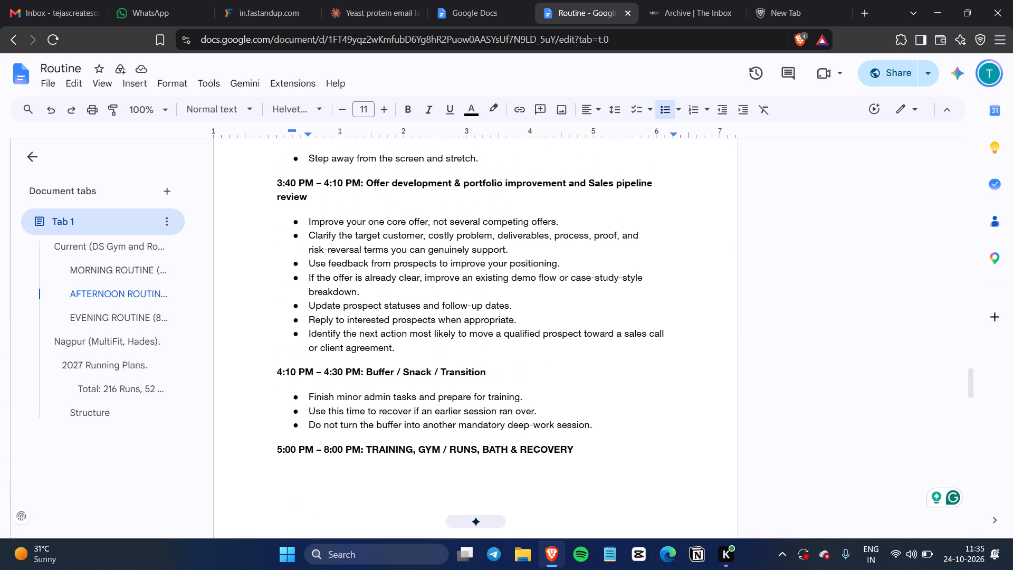
pyautogui.scroll(2, 274, 479)
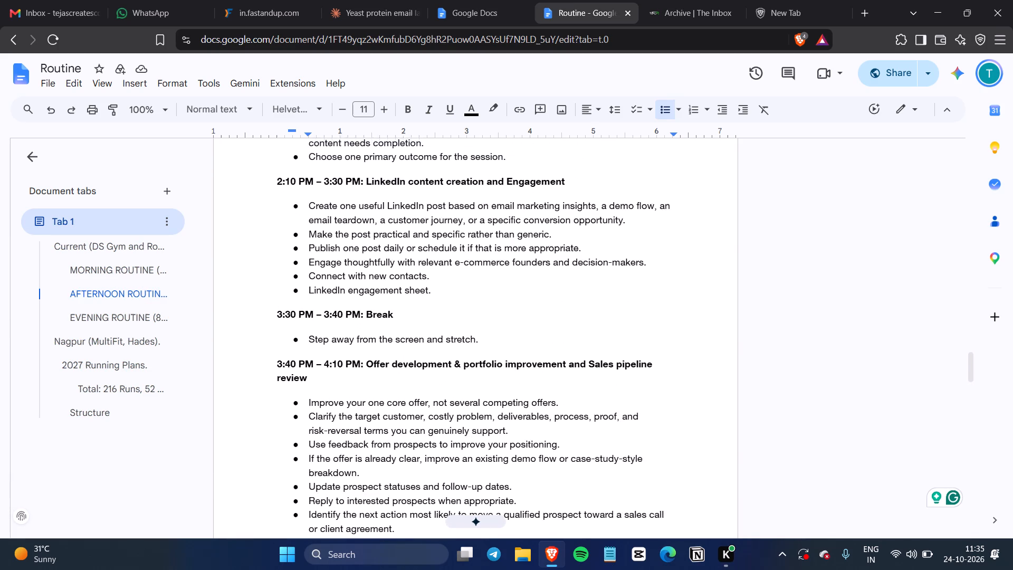